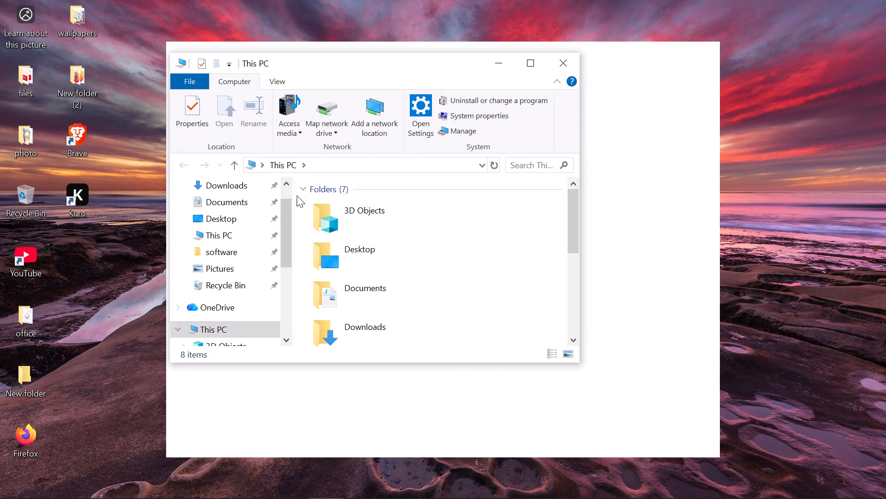
Search the Documents folder for "pay" and open the Payroll 2 workbook.
click(287, 183)
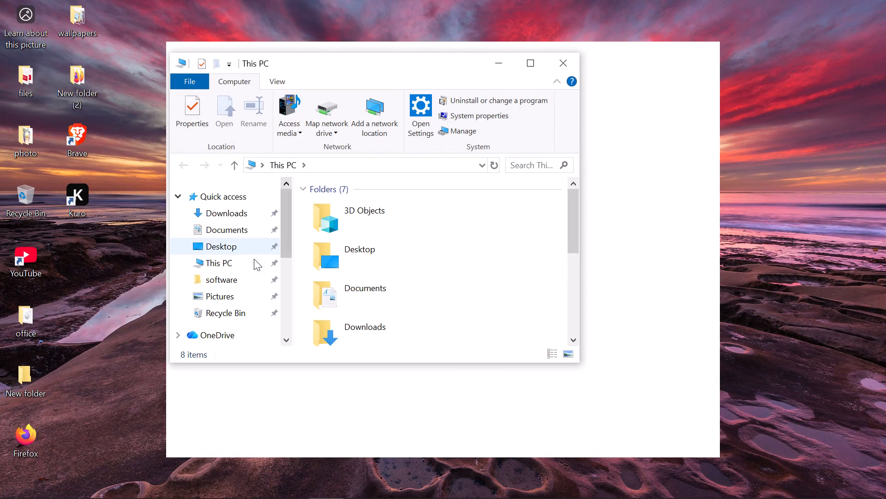
click(257, 224)
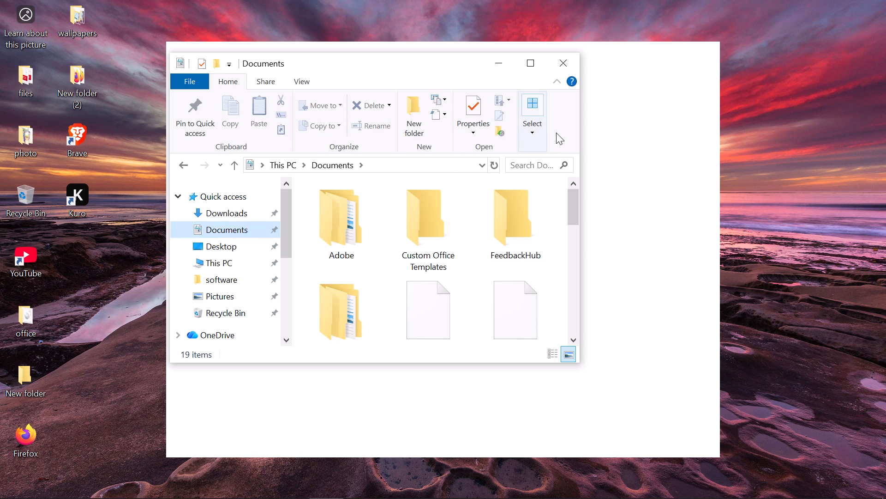
click(527, 65)
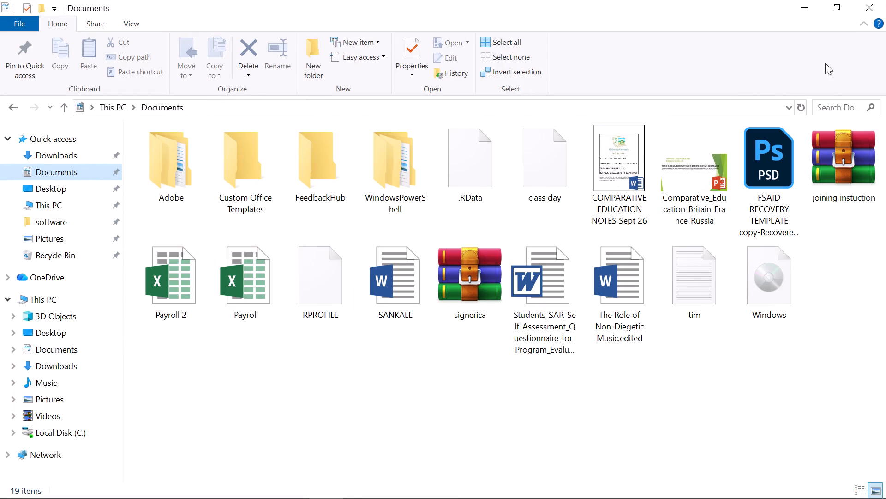
click(825, 110)
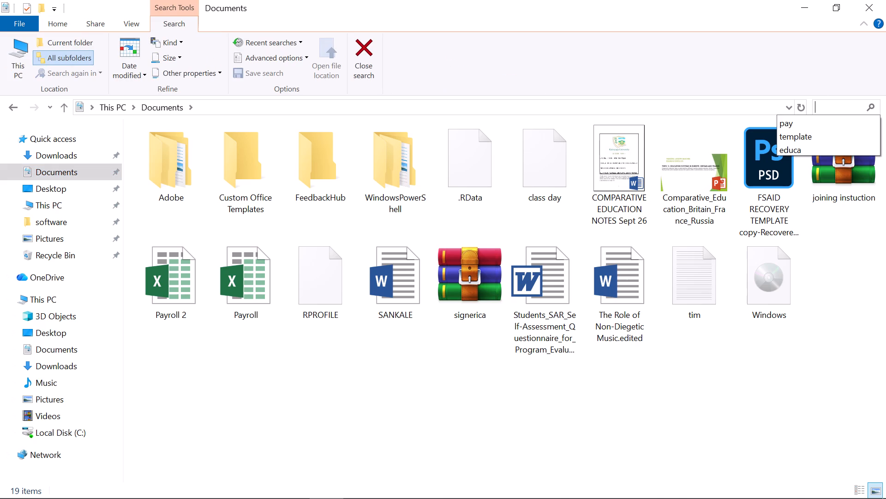
click(802, 117)
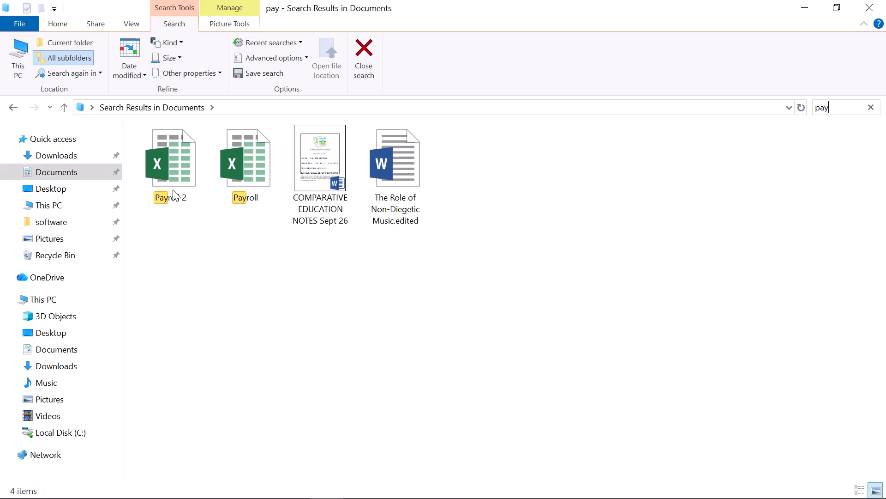
triple_click(173, 189)
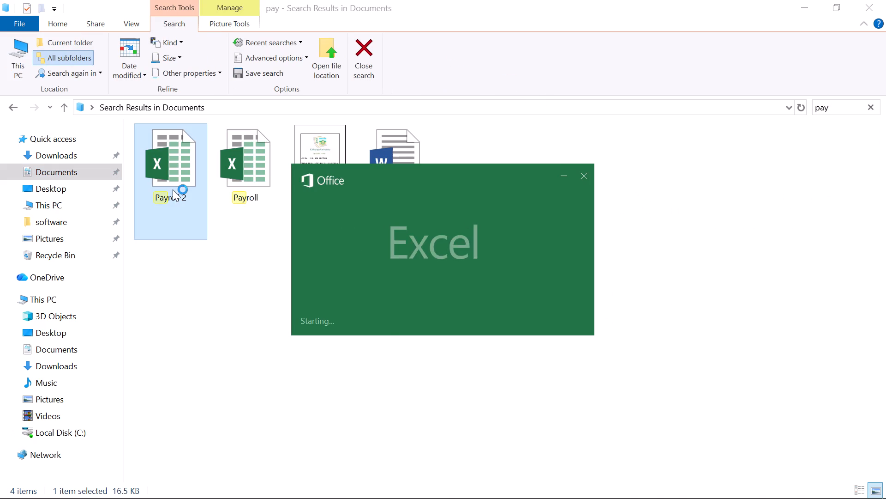
Look through the payroll sheet's sections, from names, wages and hours worked across to Total and JanuPay, including the summary rows.
scroll(403, 376, left, 3)
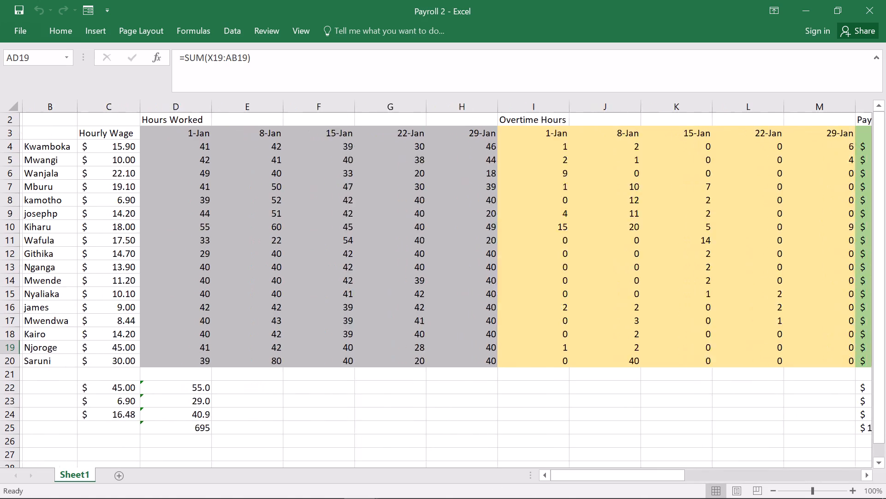
scroll(403, 376, left, 8)
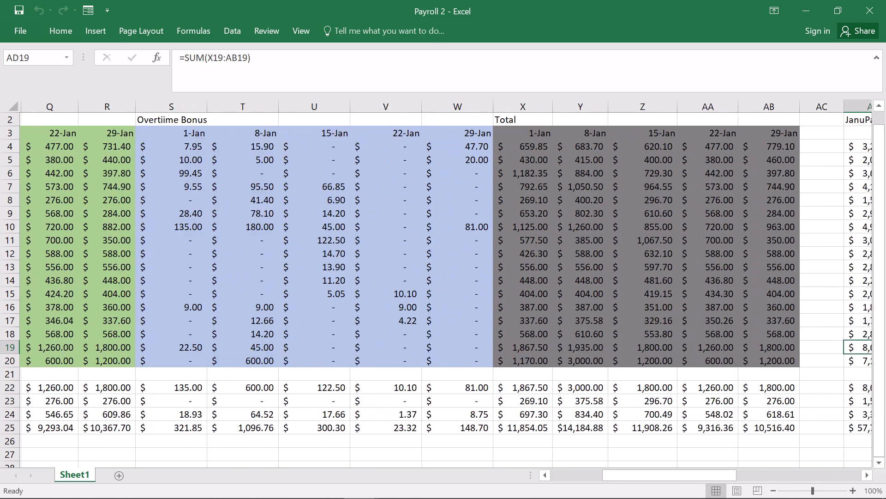
scroll(403, 376, left, 3)
scroll(403, 376, up, 2)
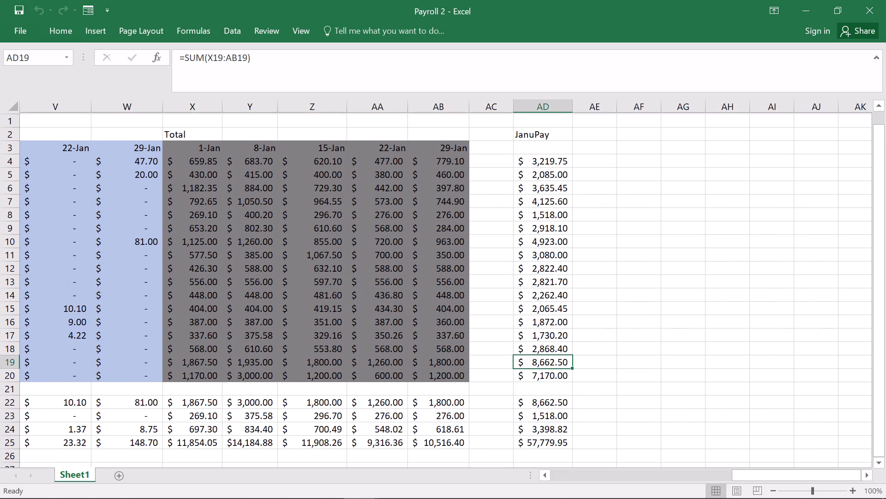
scroll(403, 376, up, 2)
scroll(403, 376, right, 7)
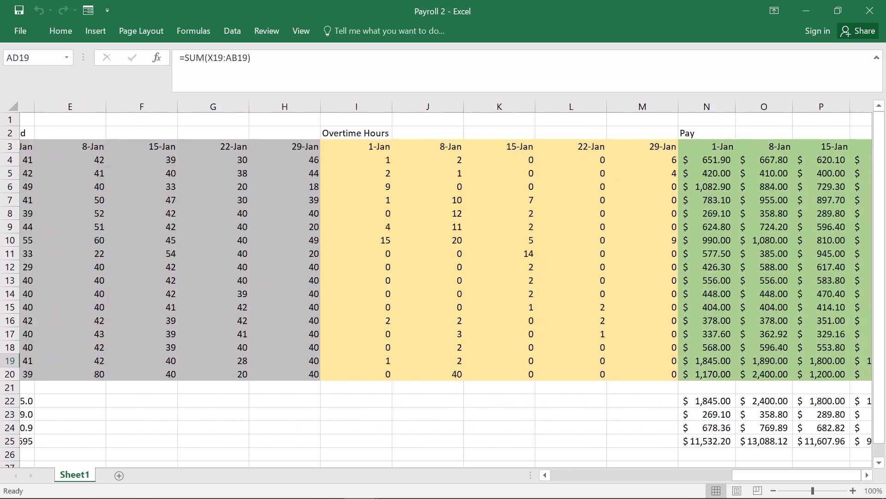
scroll(403, 376, right, 5)
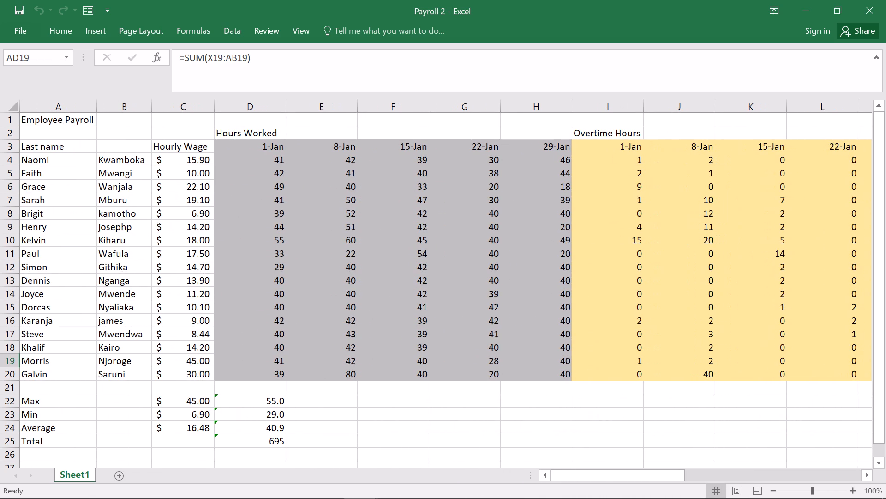
scroll(403, 376, left, 1)
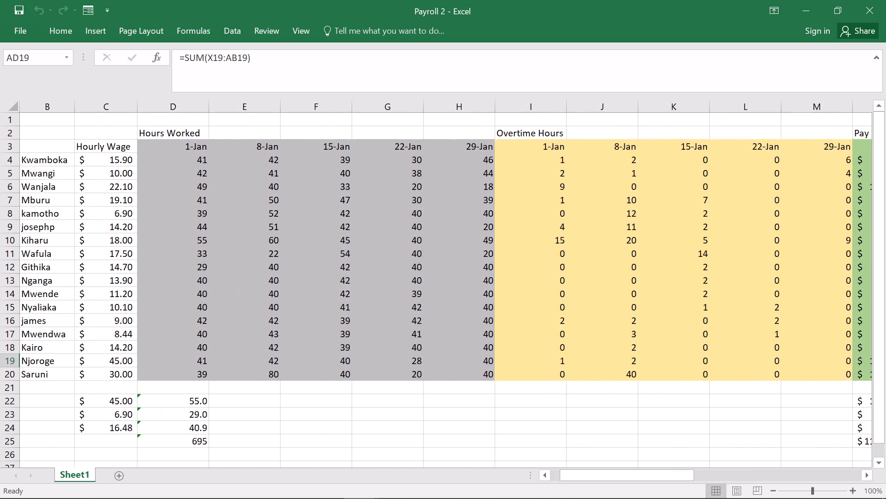
scroll(403, 376, right, 2)
scroll(403, 376, left, 5)
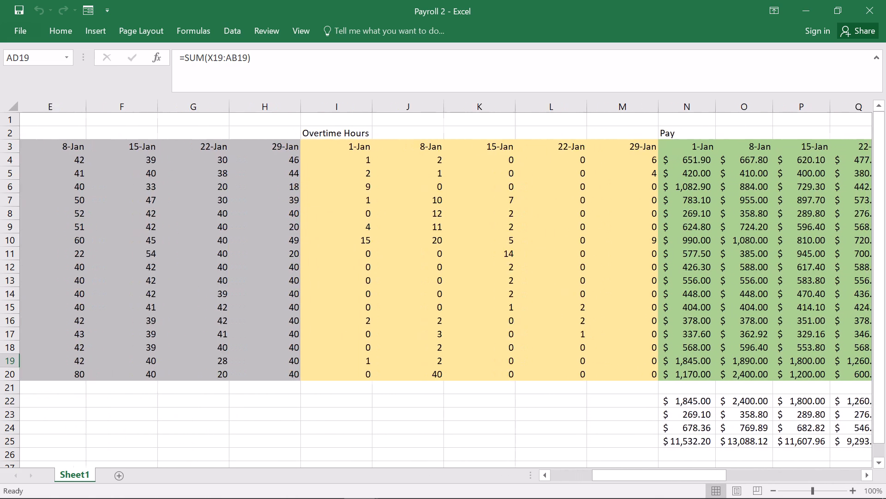
scroll(403, 376, left, 5)
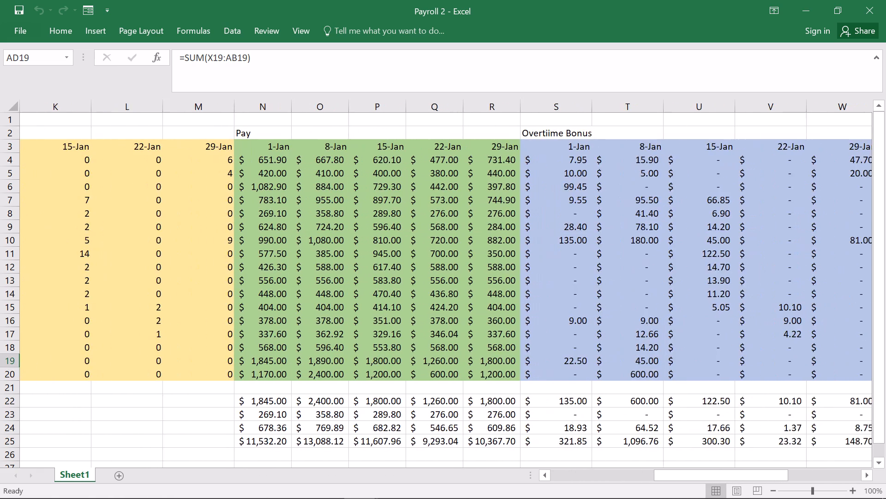
scroll(403, 376, left, 4)
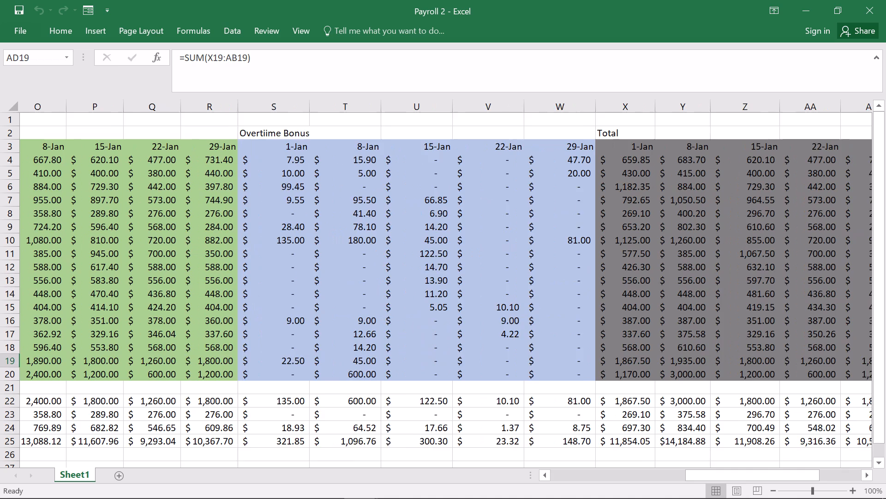
scroll(403, 376, left, 5)
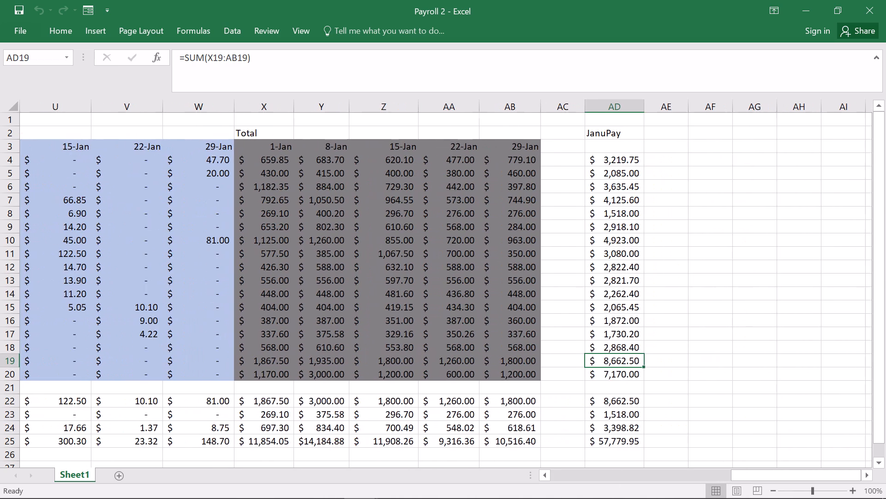
scroll(403, 376, down, 2)
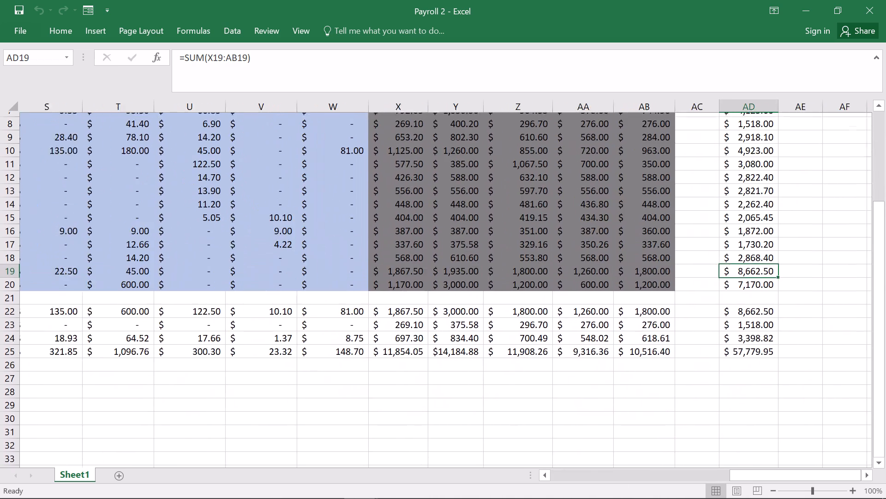
scroll(403, 376, up, 4)
scroll(403, 376, right, 2)
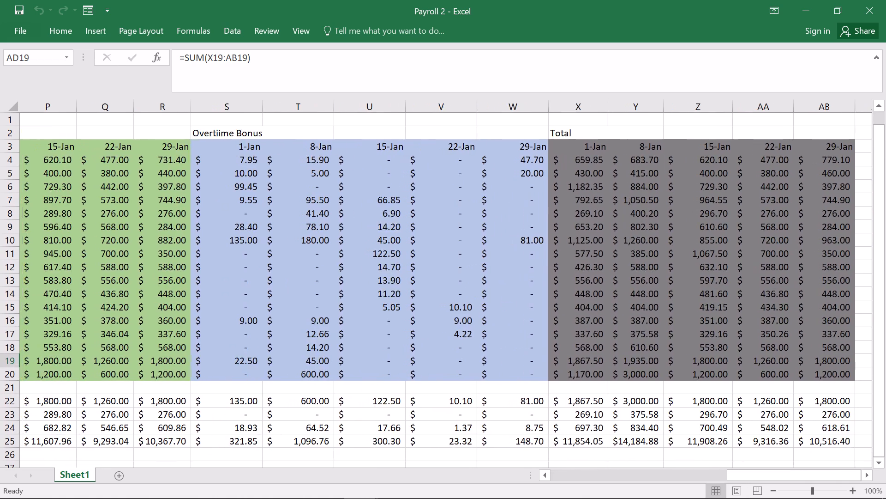
scroll(403, 376, right, 6)
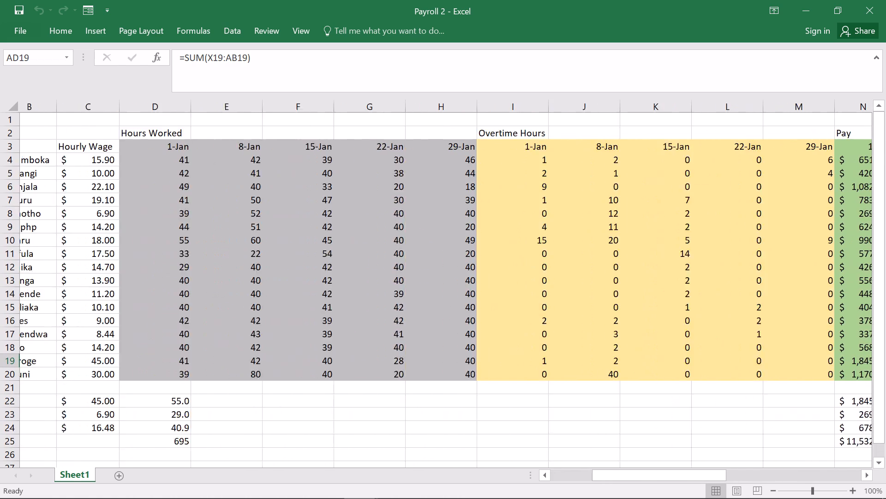
scroll(403, 376, right, 3)
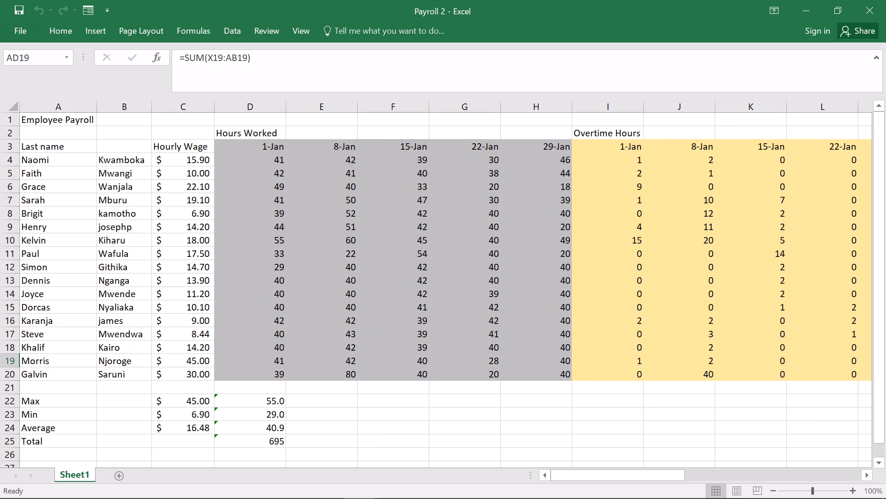
Review the payroll sheet's overtime, pay, bonus, total and JanuPay columns once more.
scroll(403, 376, left, 3)
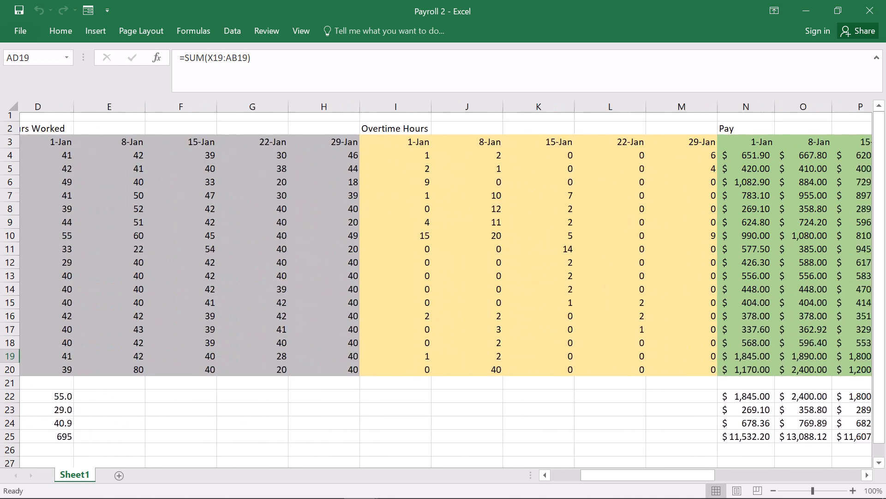
scroll(403, 376, left, 1)
scroll(403, 376, right, 2)
scroll(403, 376, left, 3)
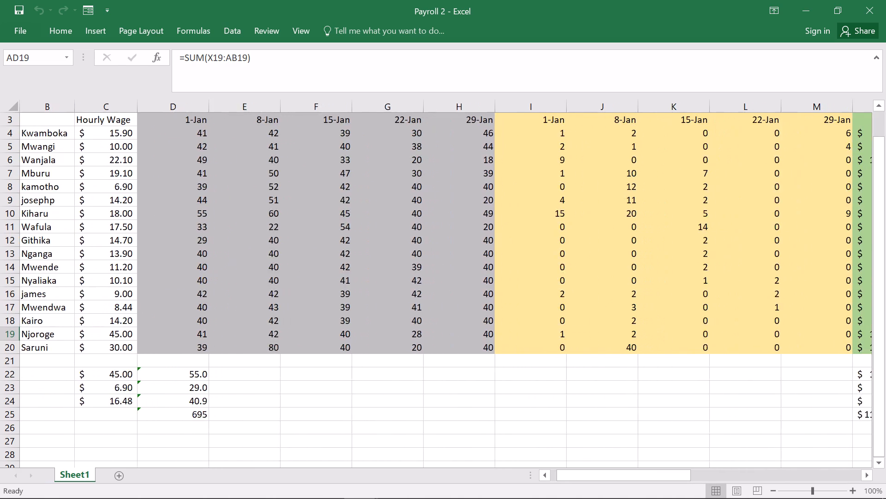
scroll(403, 376, left, 9)
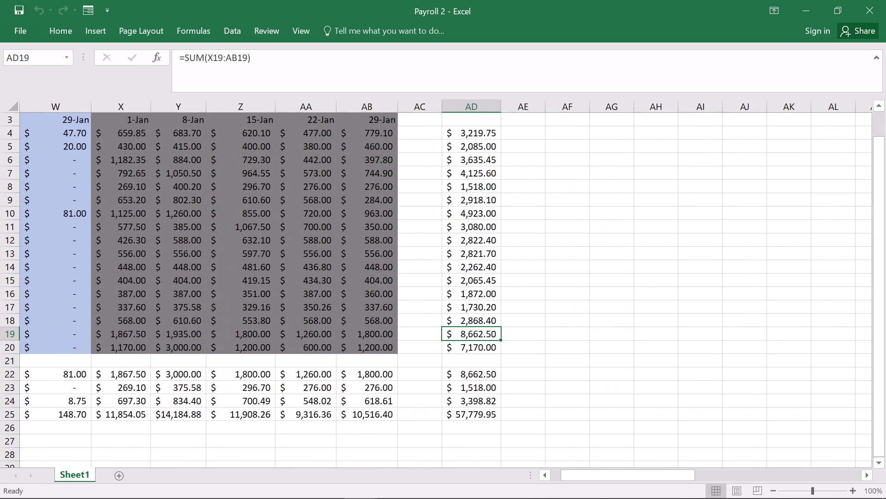
scroll(403, 376, right, 5)
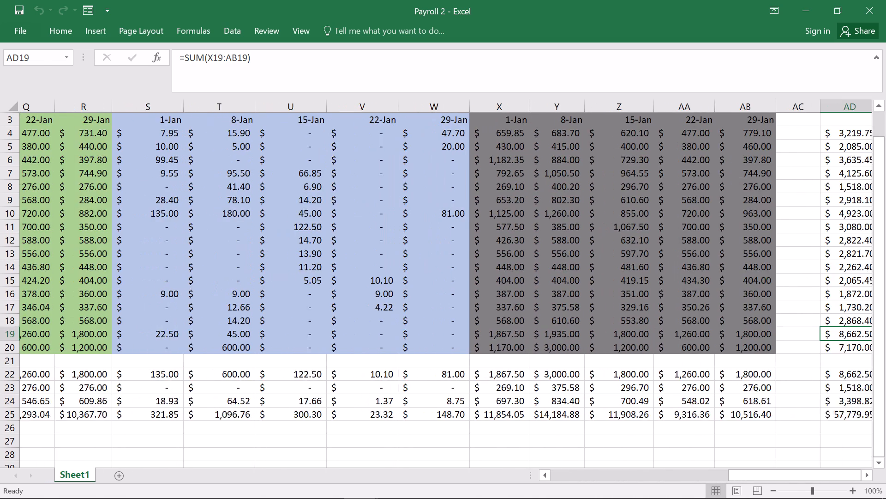
scroll(403, 376, right, 2)
scroll(515, 353, right, 3)
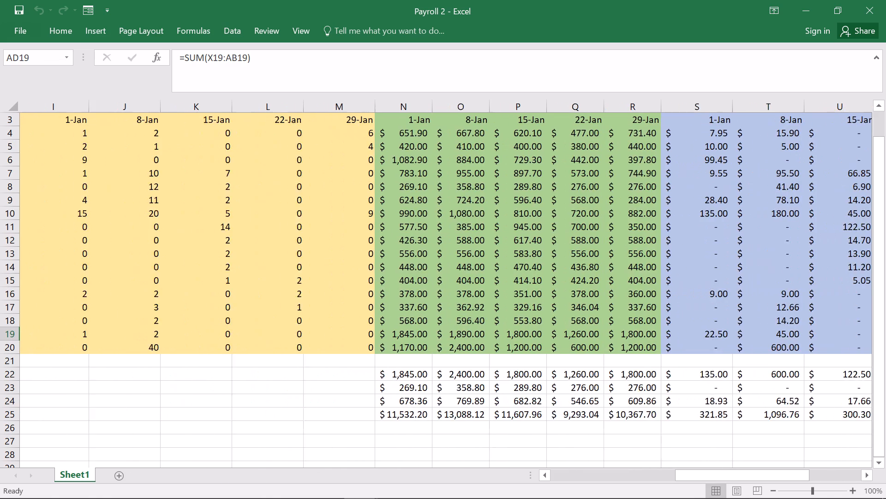
scroll(515, 353, right, 2)
scroll(515, 353, left, 15)
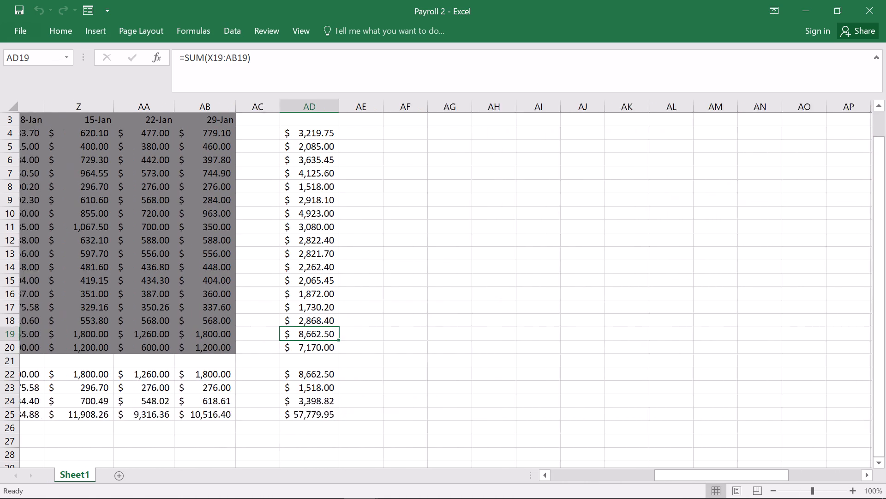
scroll(515, 353, right, 2)
scroll(515, 353, up, 3)
scroll(515, 353, right, 1)
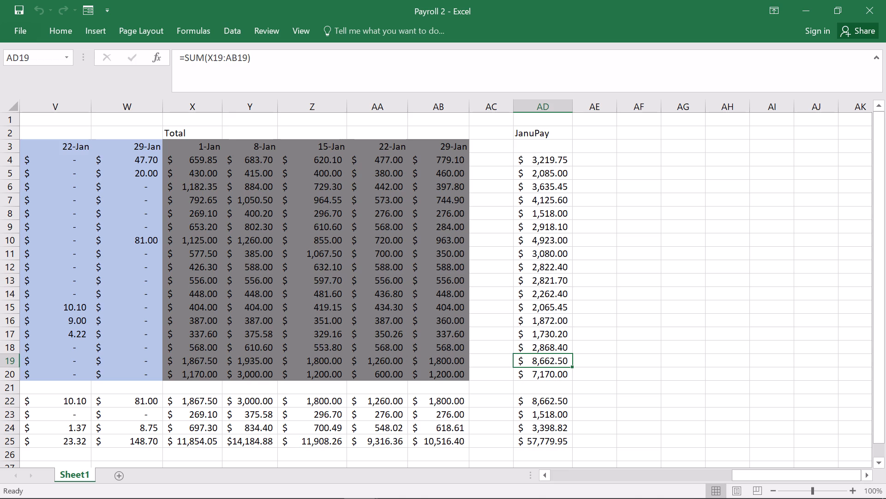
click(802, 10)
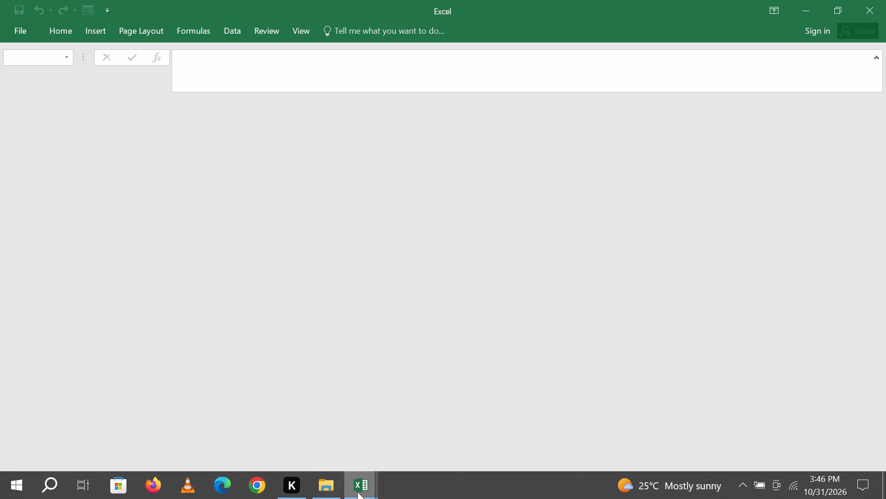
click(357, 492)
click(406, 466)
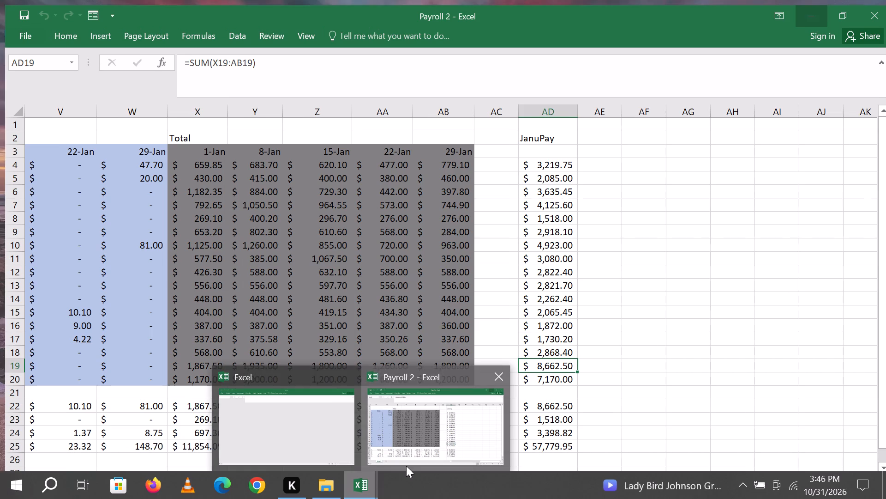
Copy the employees' first and last names in cells A4 to B20 of the payroll sheet.
scroll(232, 310, right, 10)
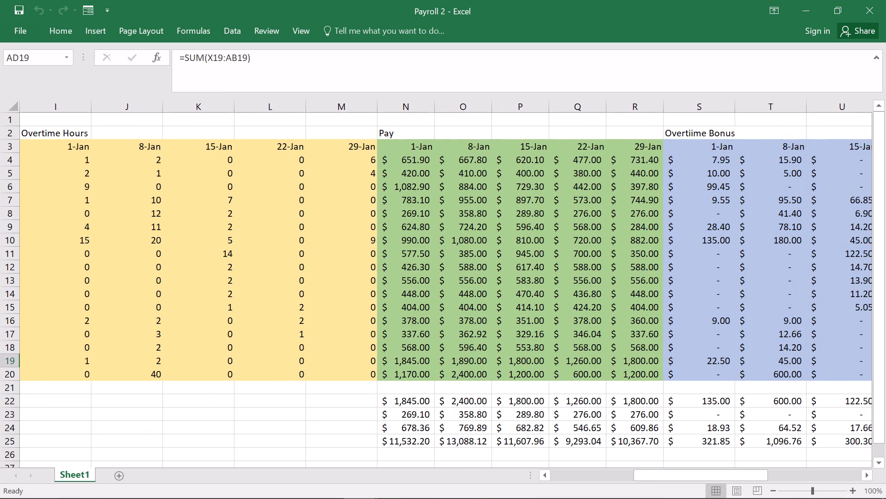
scroll(232, 310, right, 9)
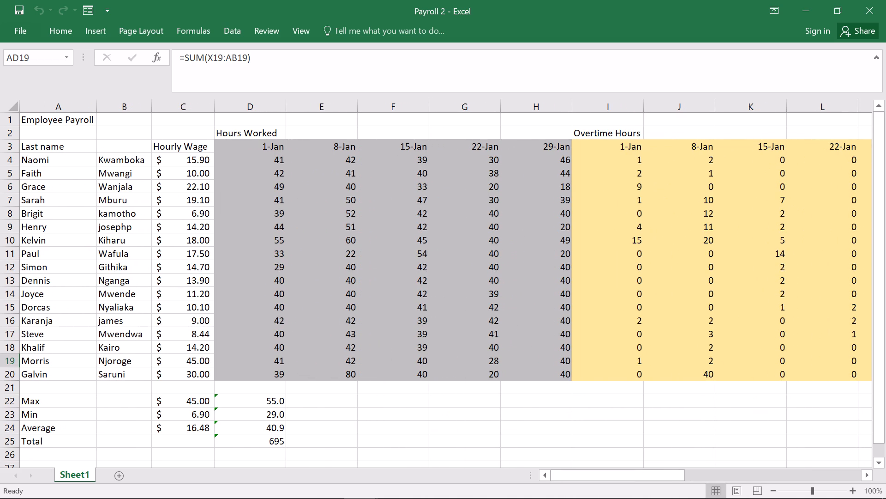
drag(29, 155, 104, 214)
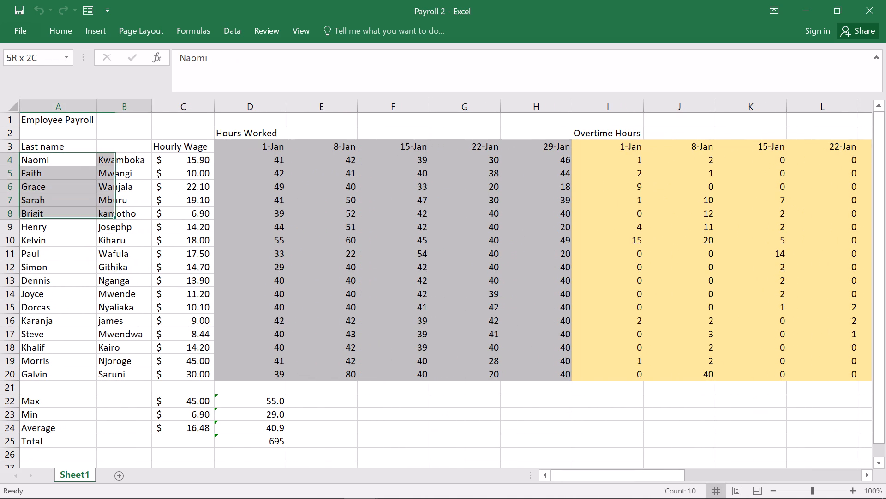
drag(104, 214, 138, 351)
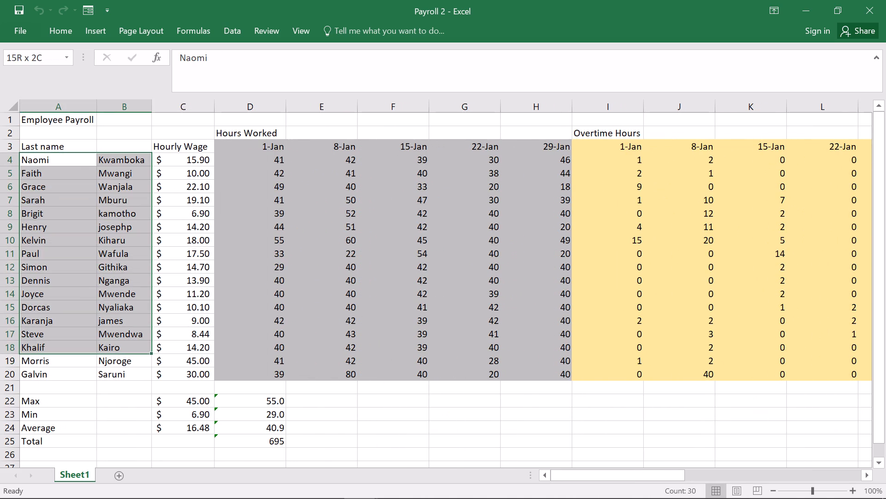
drag(138, 351, 133, 372)
key(ctrl+c)
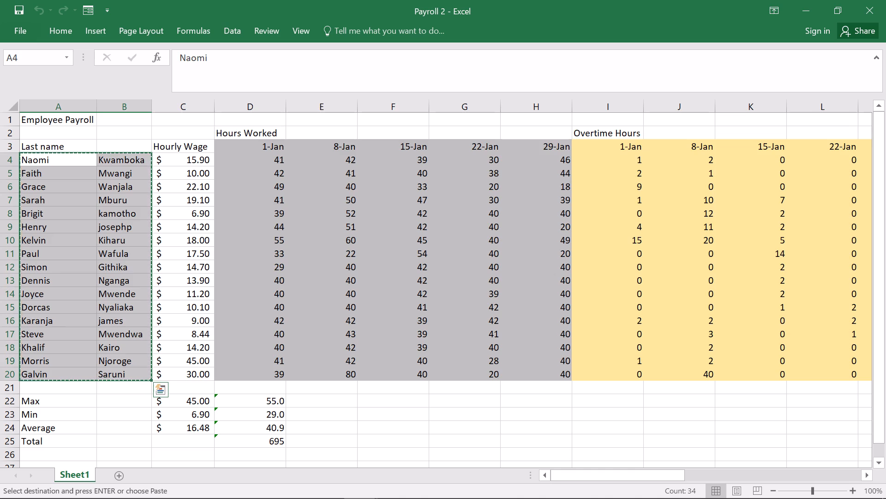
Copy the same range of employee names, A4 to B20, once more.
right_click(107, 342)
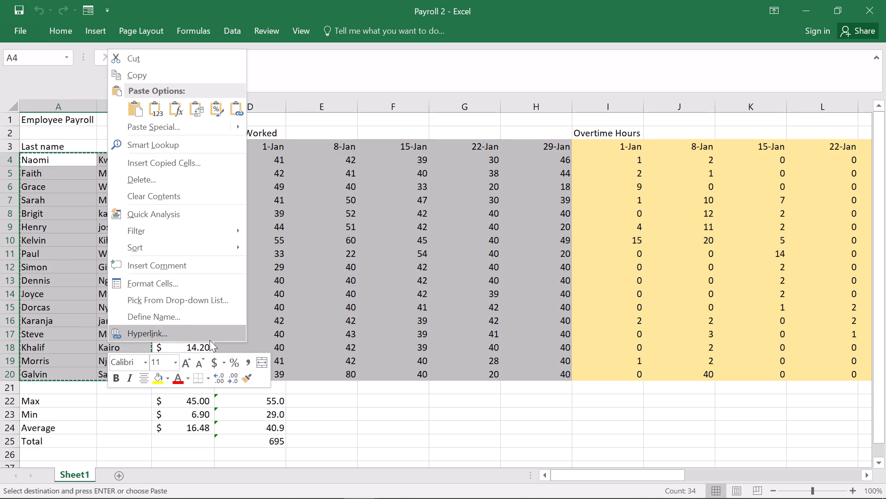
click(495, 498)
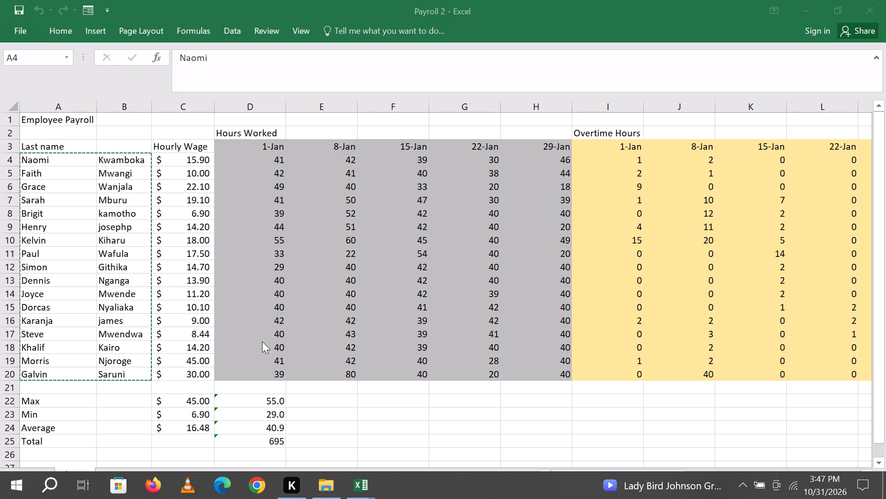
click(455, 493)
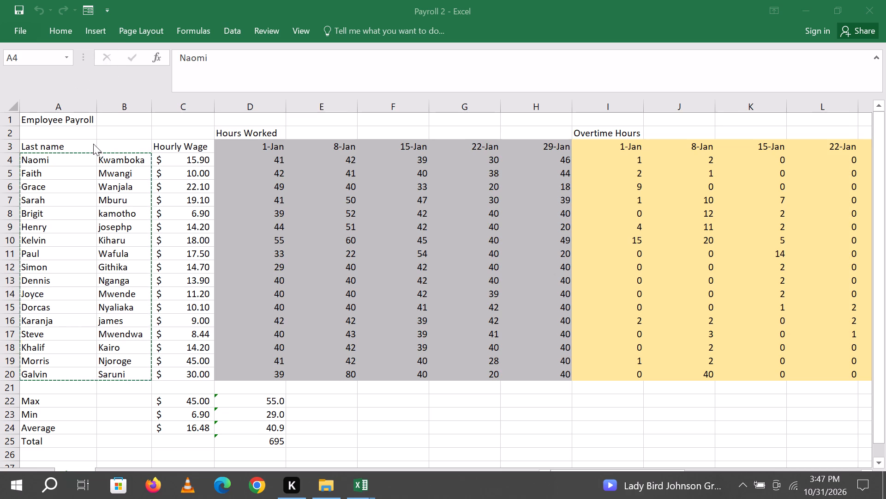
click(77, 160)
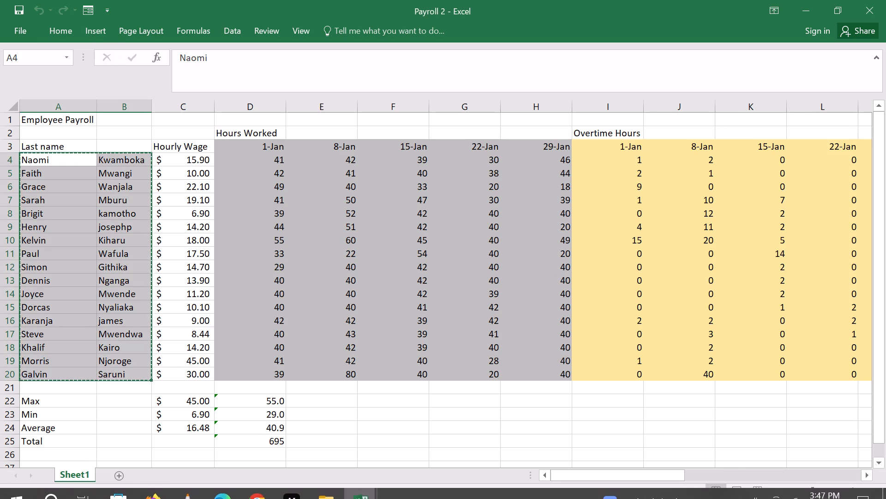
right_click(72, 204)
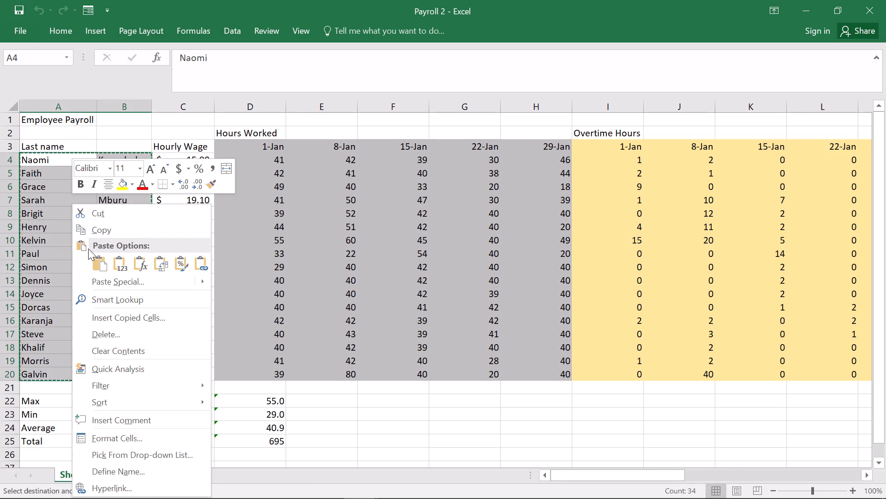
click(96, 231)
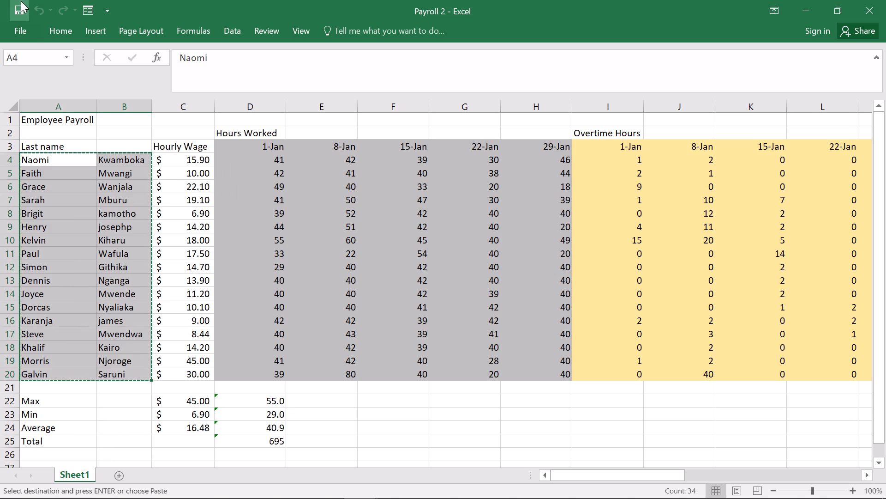
Save the Payroll 2 workbook.
click(21, 1)
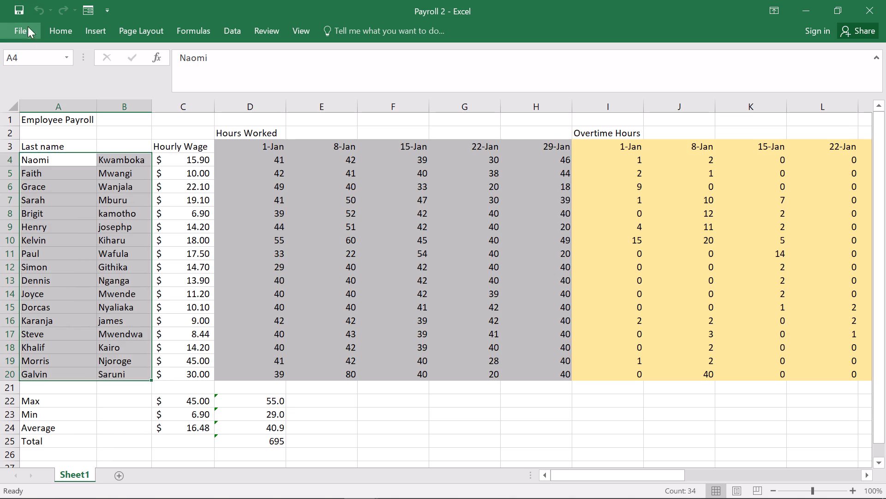
click(25, 12)
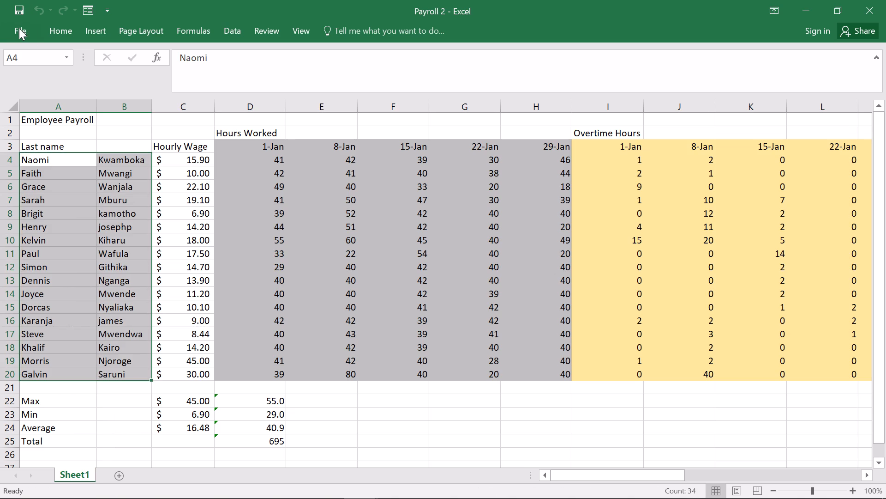
Create a new blank workbook.
click(19, 28)
click(37, 73)
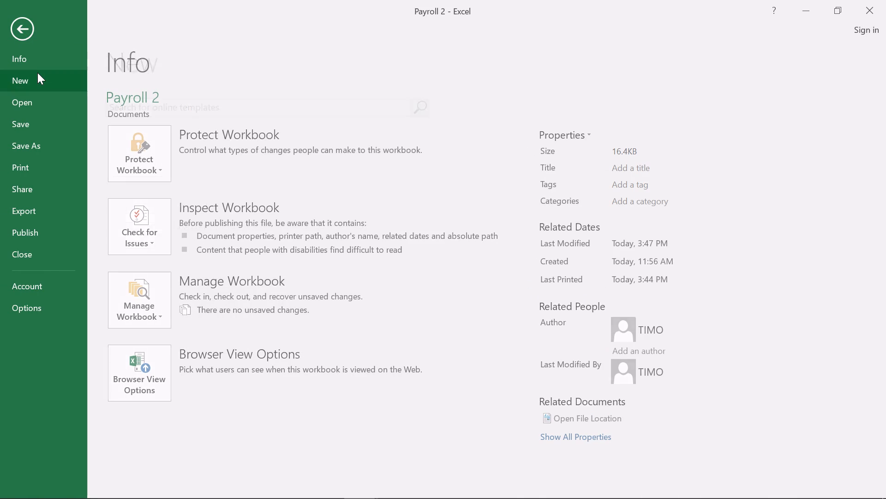
click(162, 216)
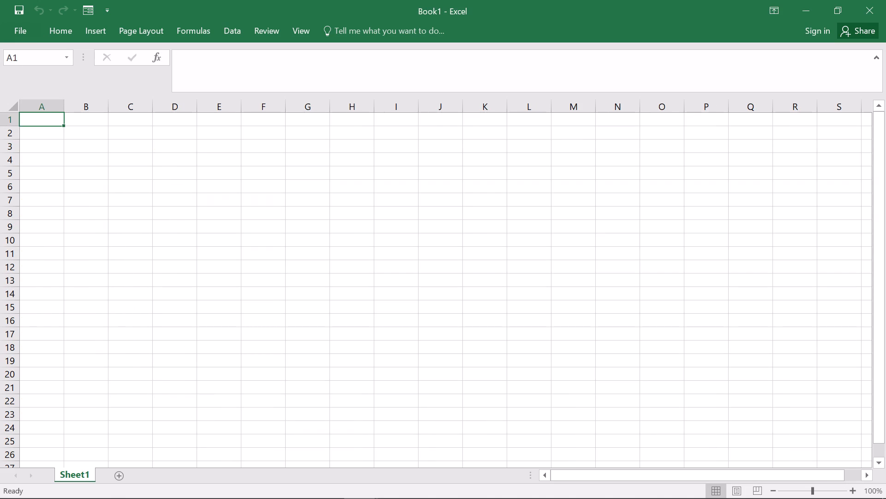
Enter the title Gradebook in cell A1 of the new workbook and widen column A to fit it.
click(60, 170)
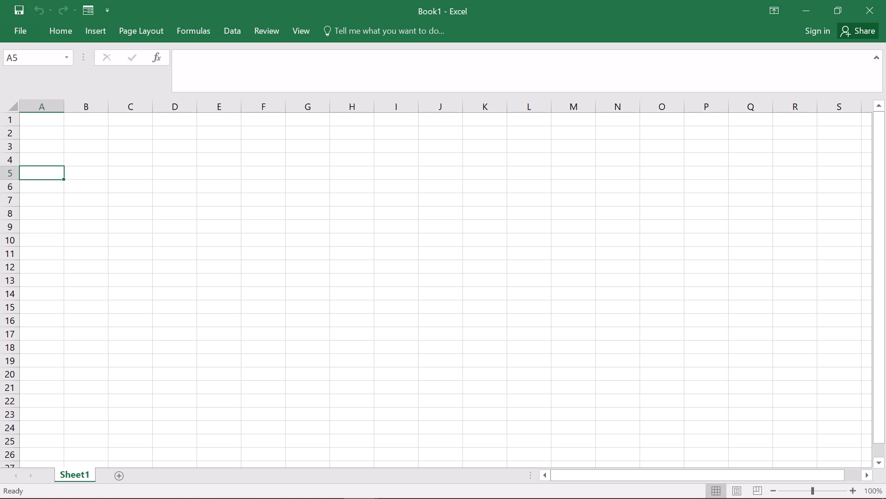
click(43, 125)
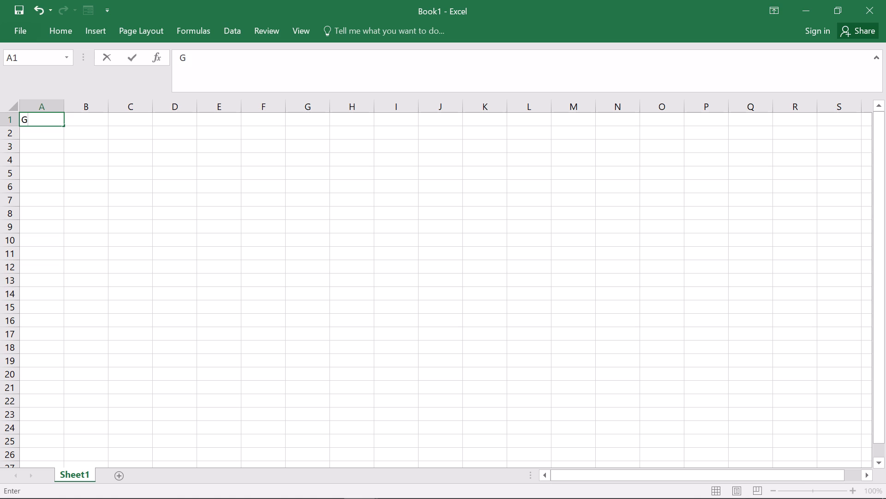
text(radebook)
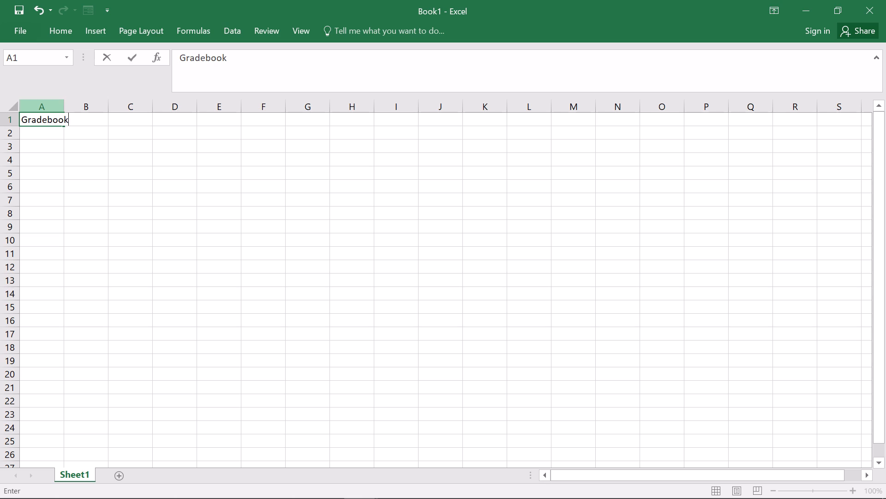
click(48, 148)
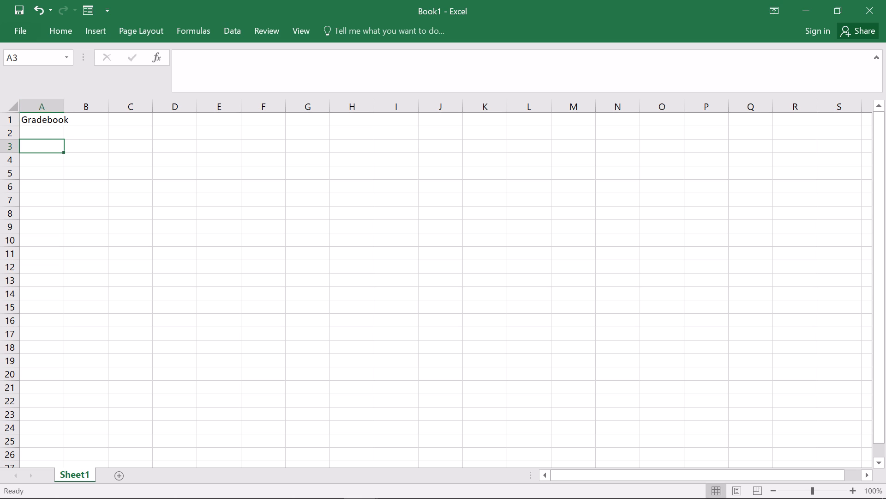
drag(66, 111, 78, 113)
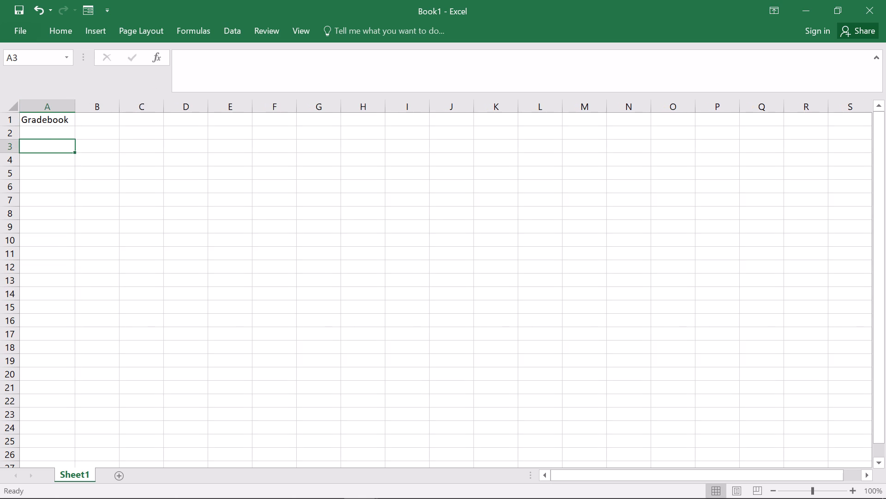
Enter the column header "Last Name" in cell A3, below the Gradebook title.
click(40, 149)
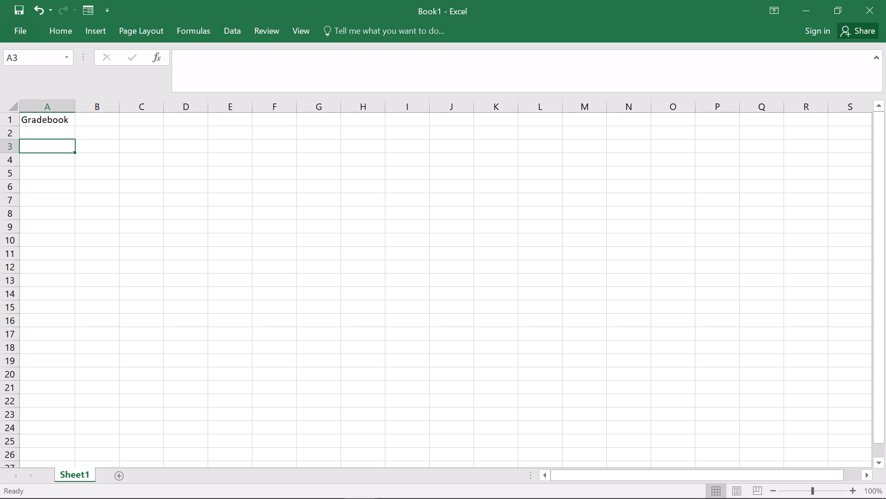
click(40, 149)
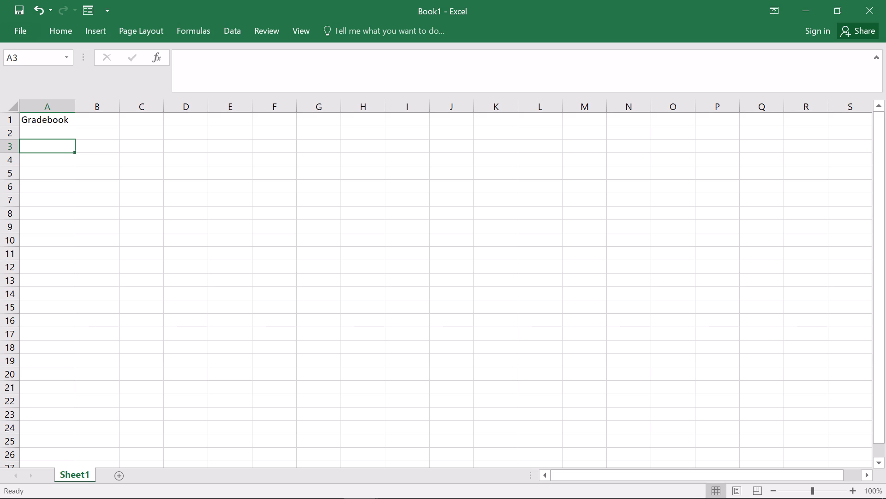
click(29, 148)
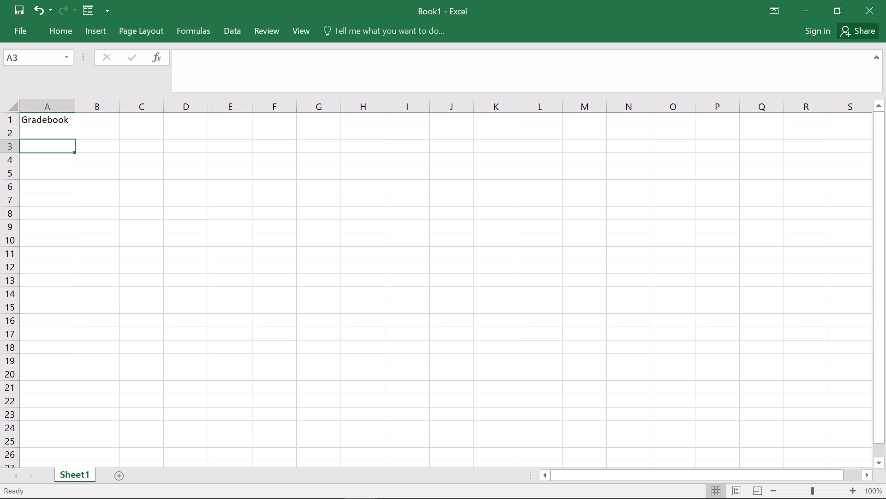
click(30, 148)
click(42, 147)
key(l)
text(at)
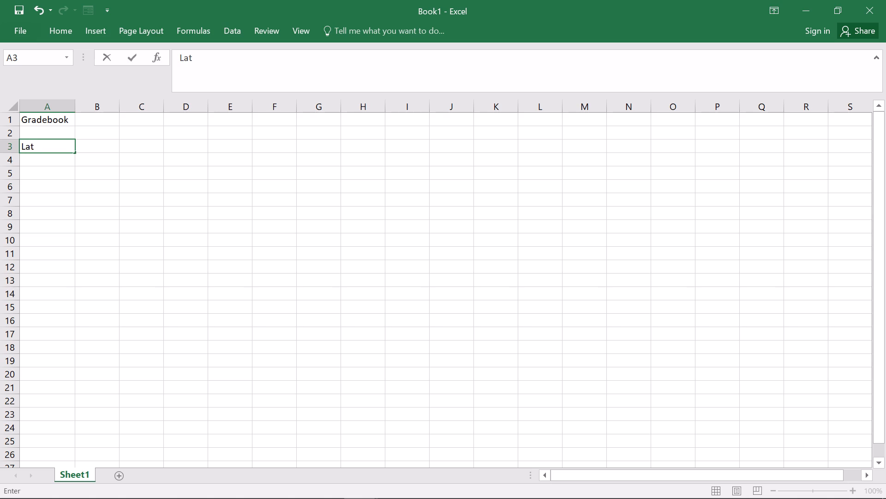
key(BackSpace)
text(st)
key(space)
key(m)
key(BackSpace)
key(BackSpace)
key(BackSpace)
text(ame)
key(space)
click(89, 153)
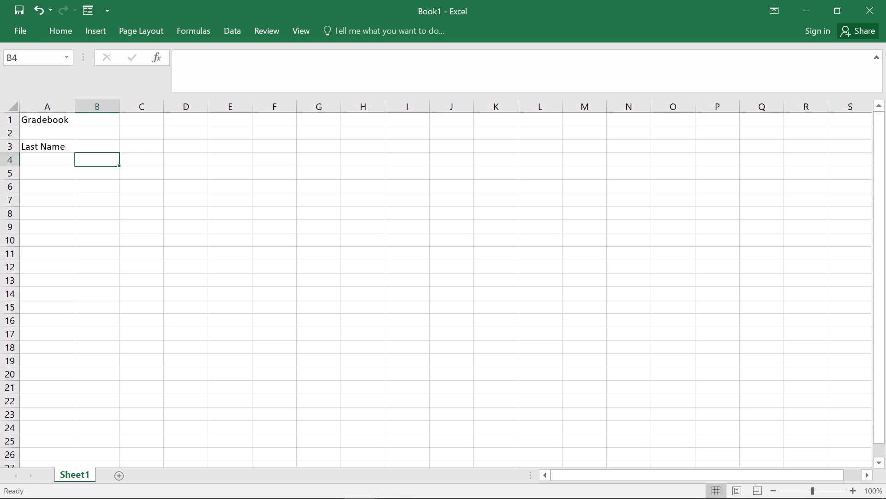
Enter the column header "First Name" in cell B3 and widen column B to fit it.
click(89, 149)
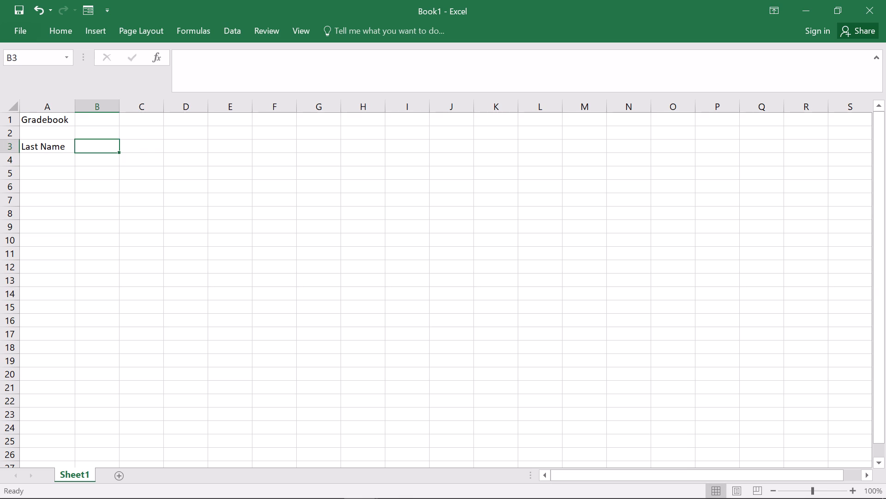
key(f)
key(i)
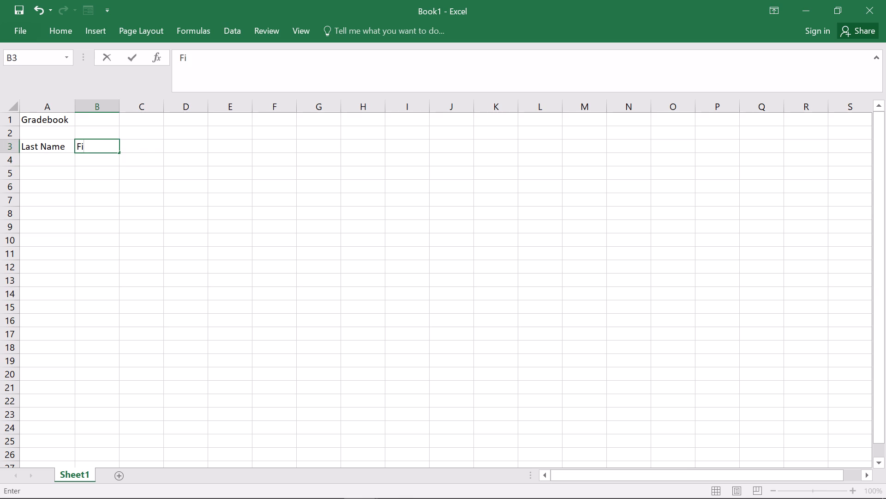
key(r)
key(BackSpace)
text(rs)
key(t)
key(space)
key(n)
text(ame)
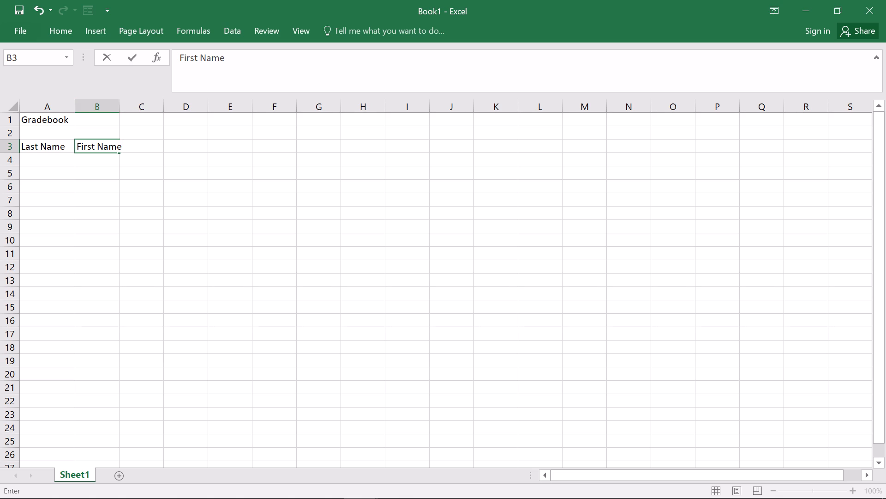
click(119, 111)
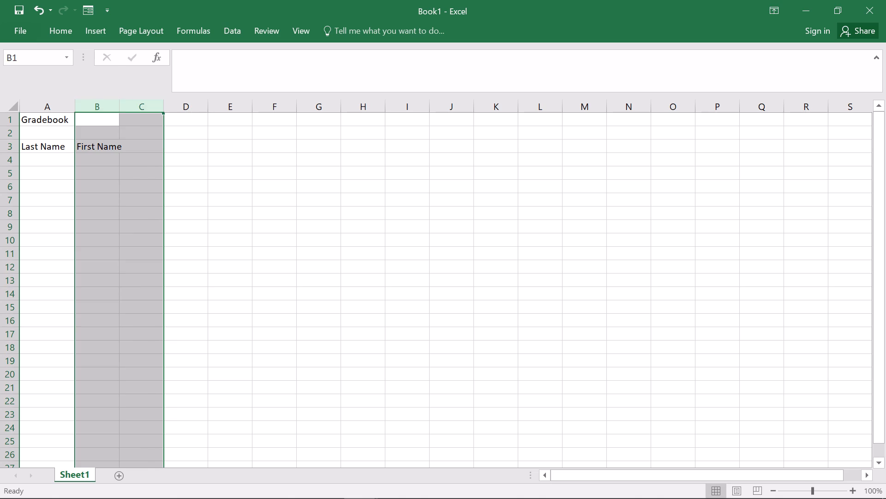
click(128, 136)
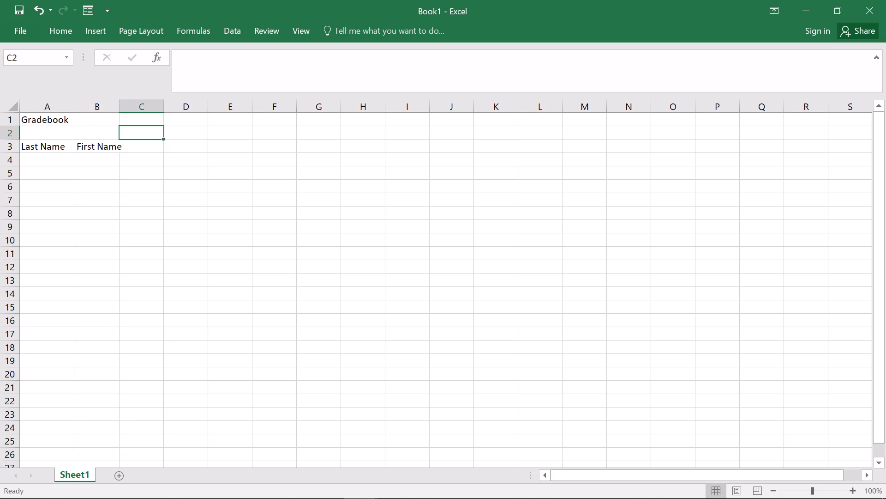
click(120, 113)
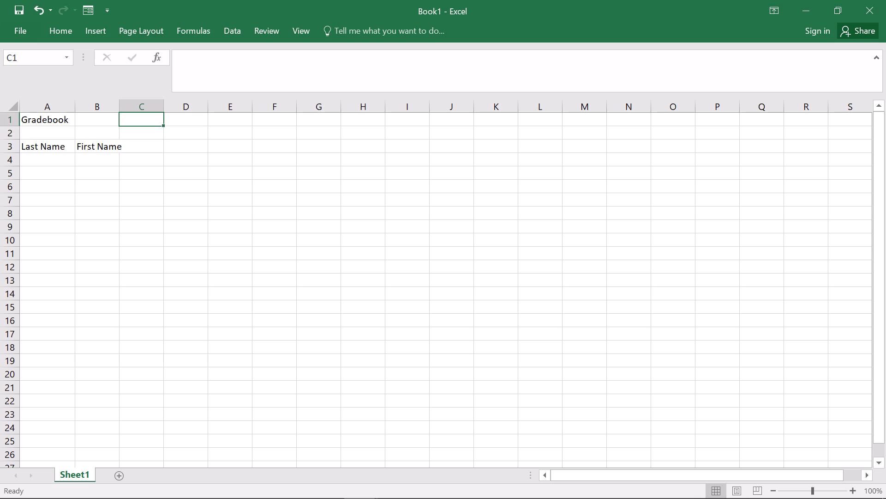
drag(118, 109, 125, 109)
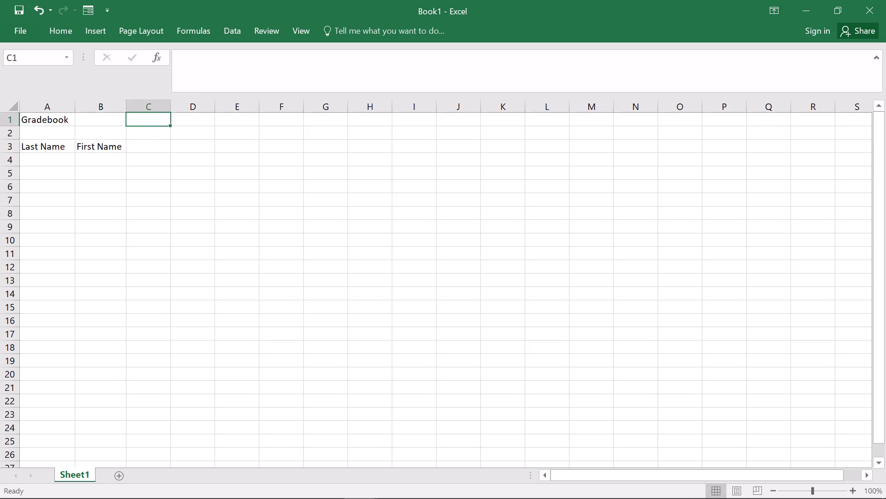
Copy the employee names from A4:B20 of the Payroll 2 workbook and paste them into A4:B20 of the Gradebook workbook.
drag(28, 160, 101, 209)
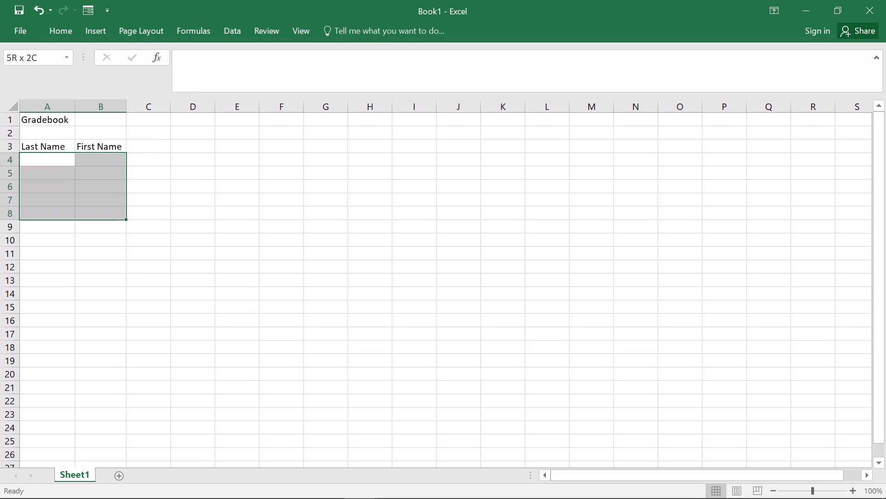
drag(101, 209, 115, 367)
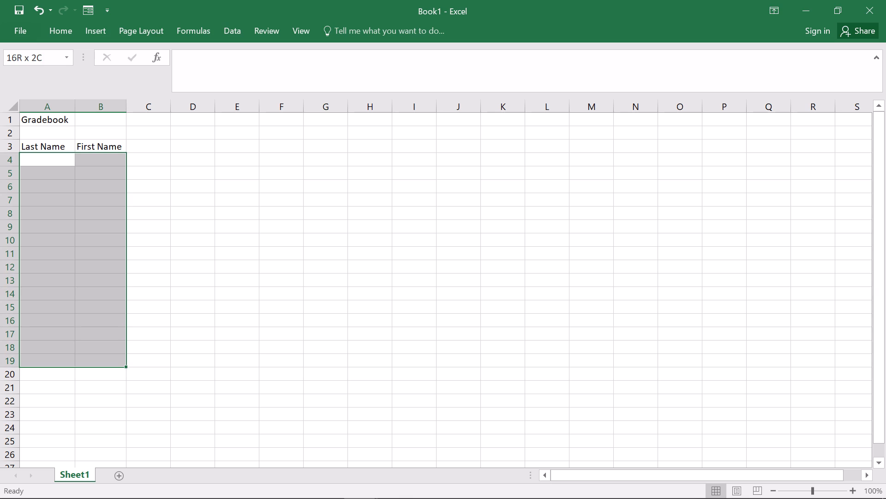
drag(115, 367, 114, 373)
right_click(62, 337)
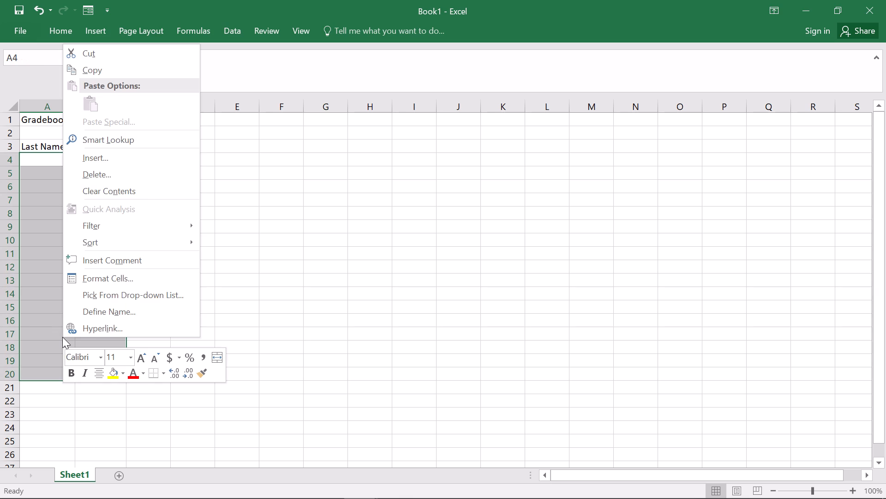
click(92, 104)
click(254, 422)
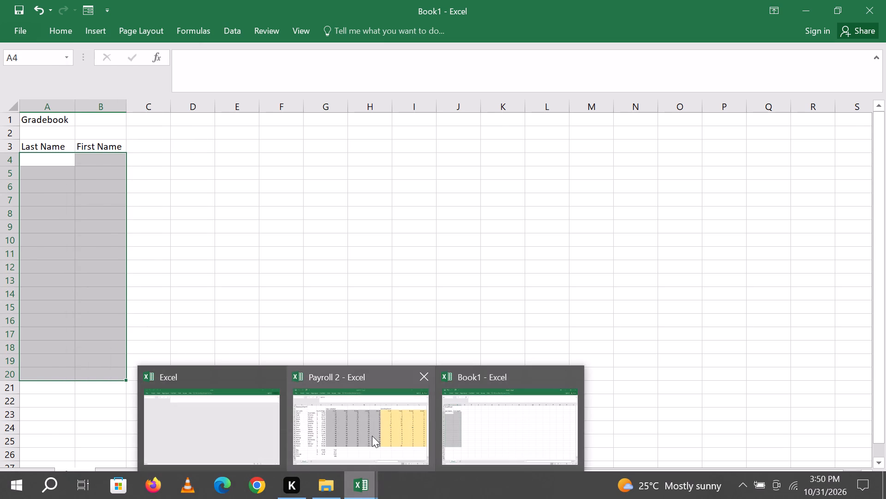
click(372, 436)
right_click(50, 226)
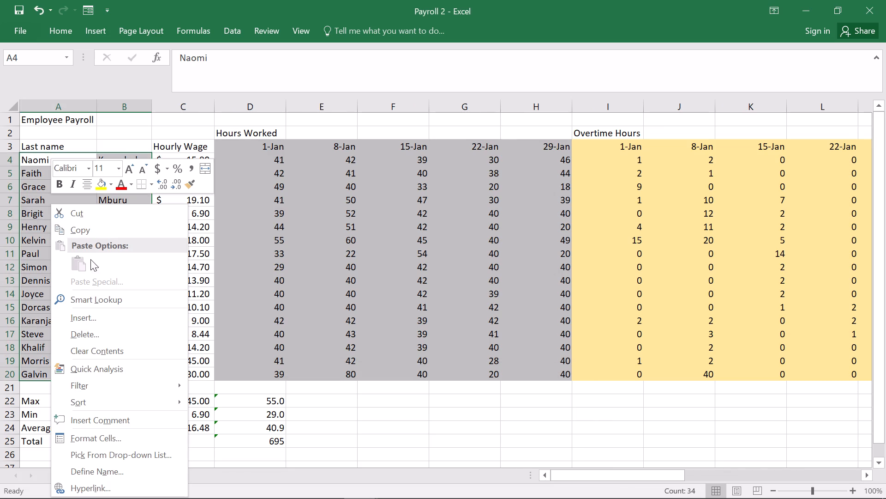
click(90, 236)
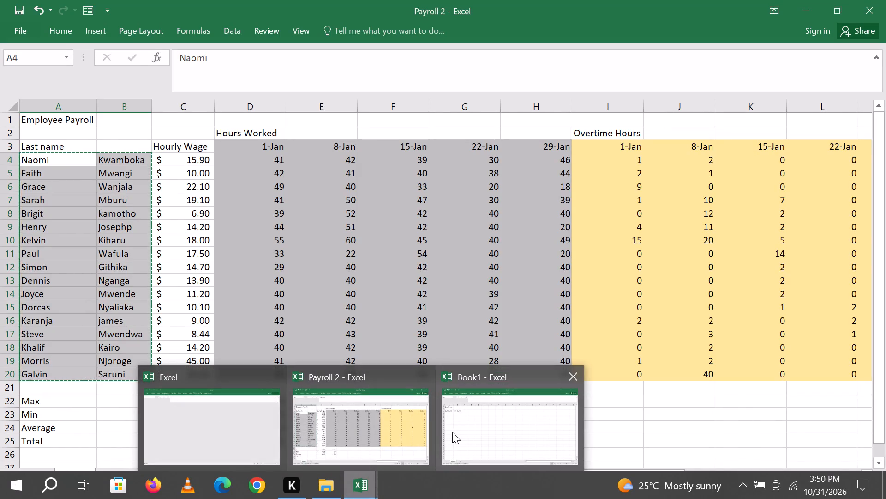
click(452, 432)
right_click(69, 206)
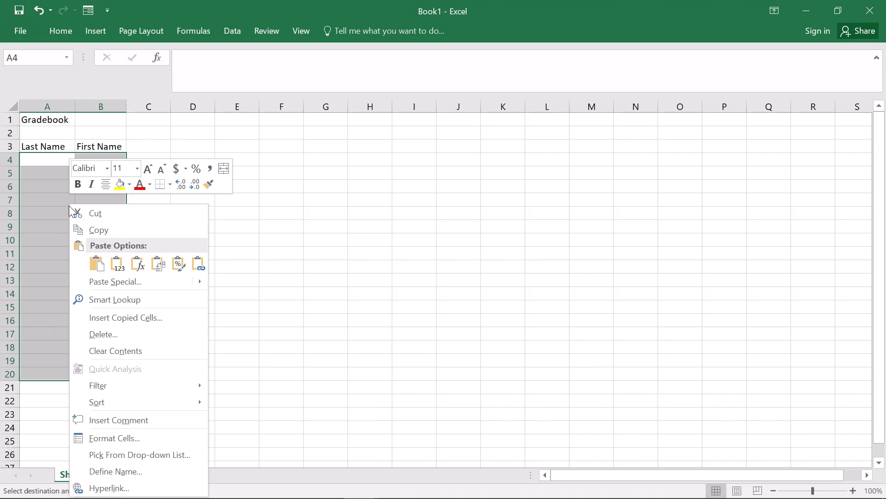
click(90, 262)
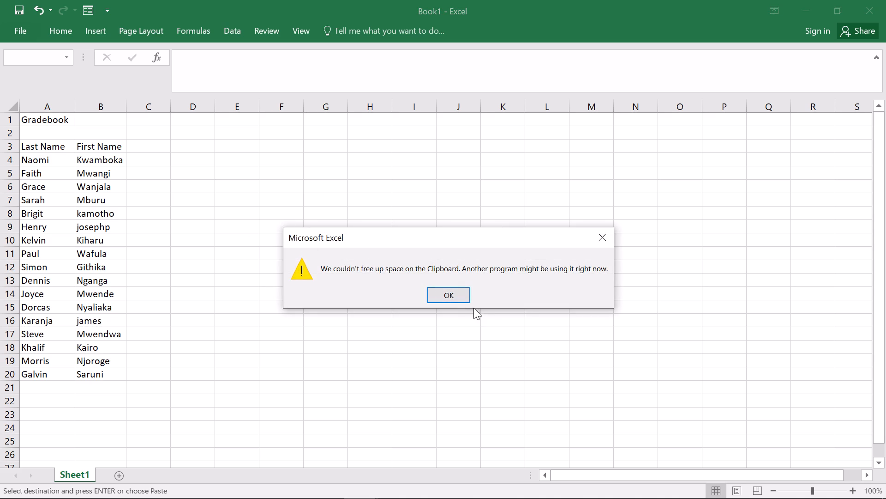
click(463, 294)
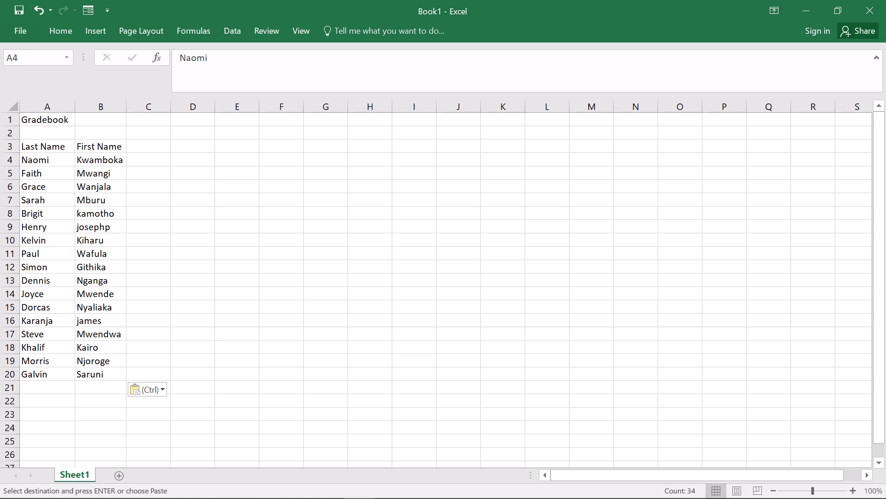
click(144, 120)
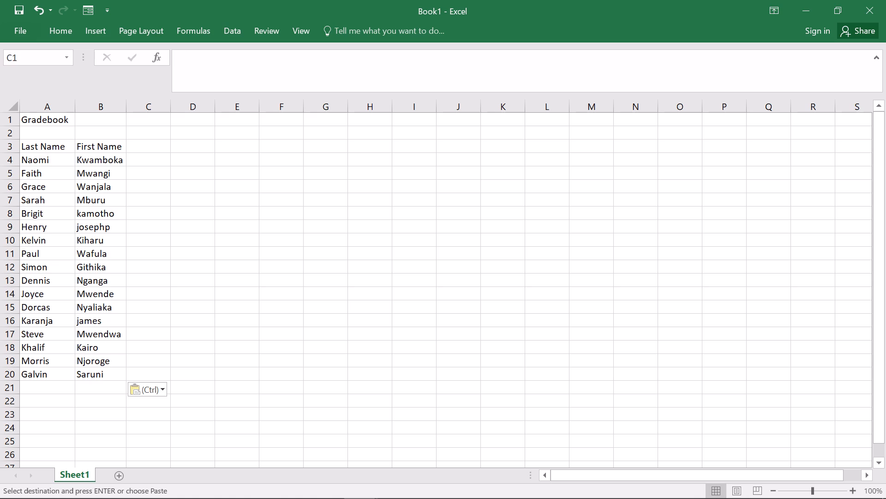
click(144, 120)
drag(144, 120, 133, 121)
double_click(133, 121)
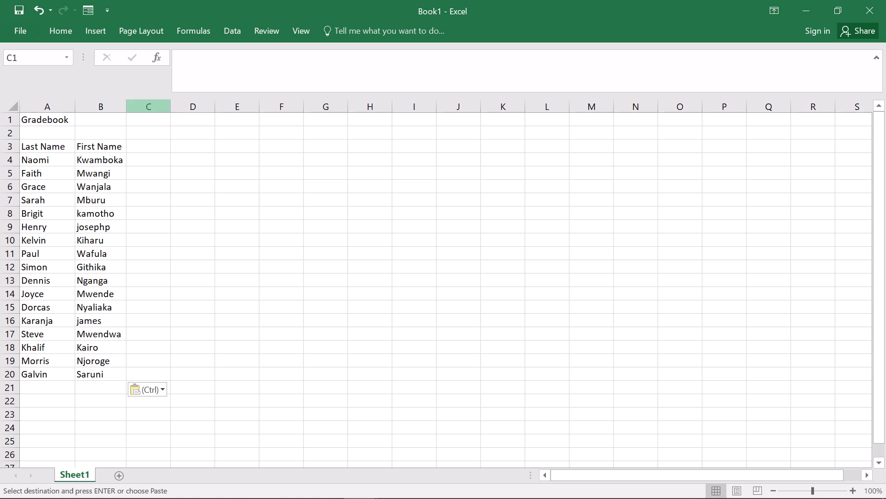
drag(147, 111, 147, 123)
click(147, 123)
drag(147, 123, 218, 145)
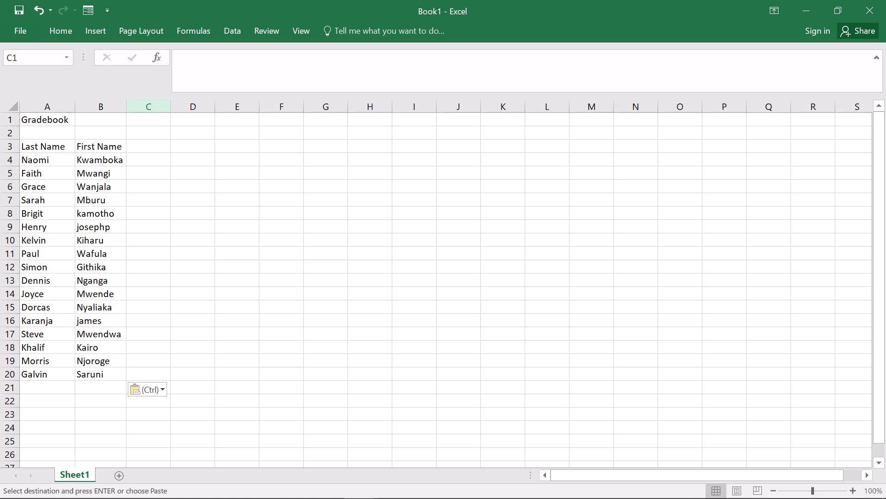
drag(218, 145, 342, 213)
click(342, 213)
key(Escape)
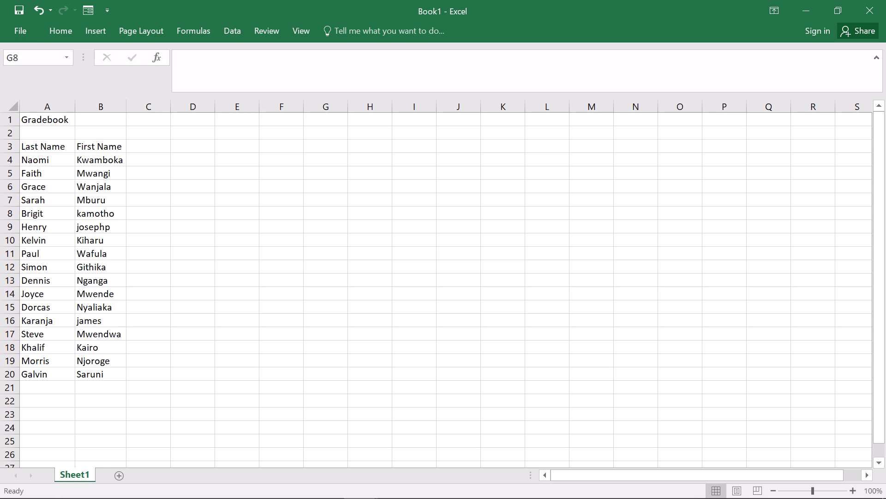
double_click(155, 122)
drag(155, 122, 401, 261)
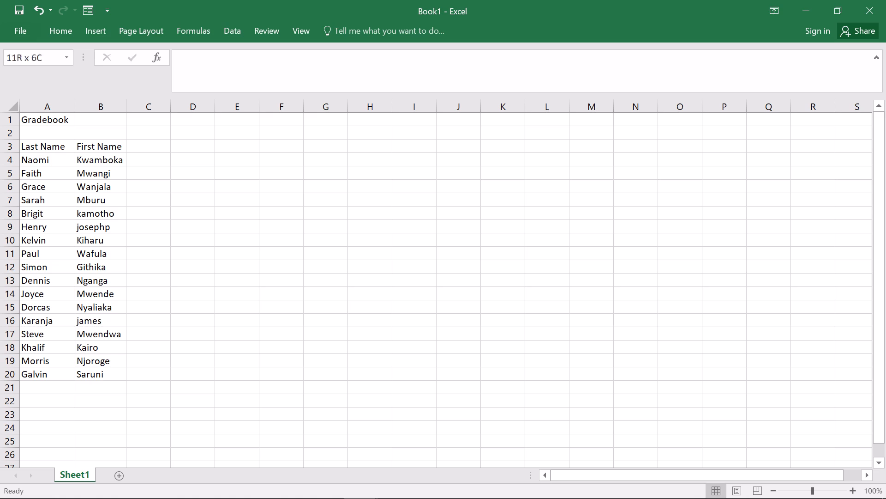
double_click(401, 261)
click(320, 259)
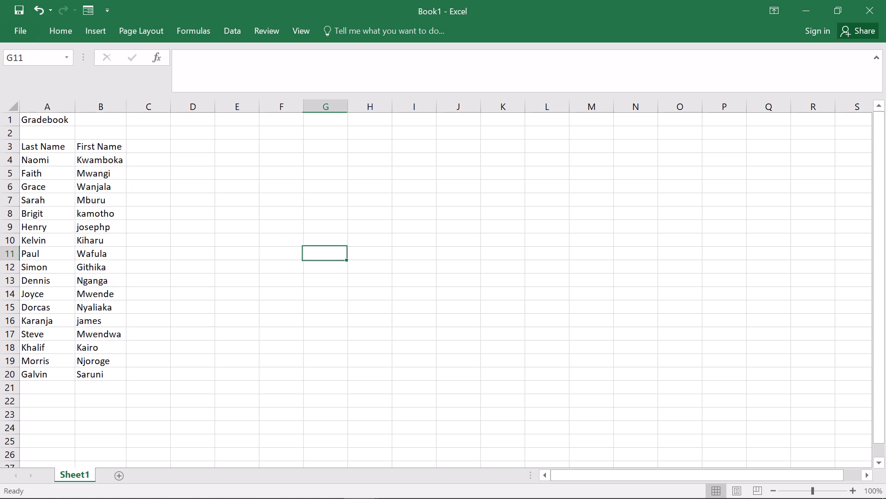
Enter the heading "Safety Test" in cell C1 and widen column C to fit it.
click(153, 124)
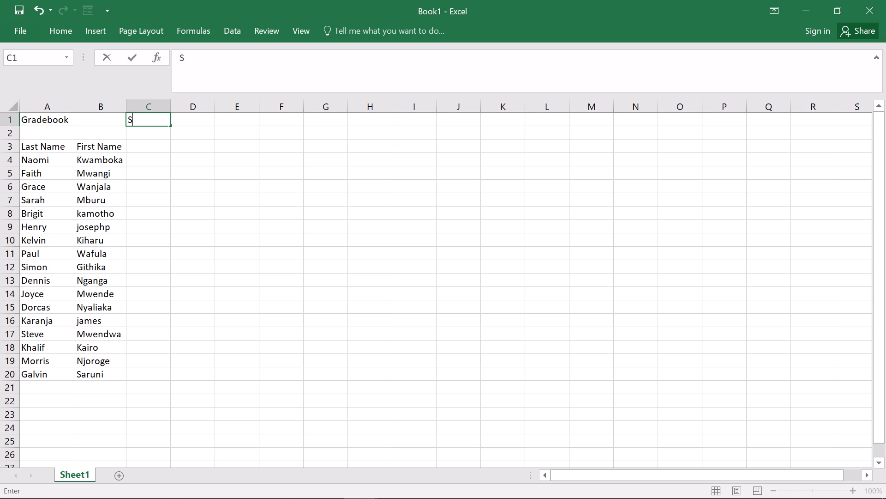
text(afety)
key(space)
text(est)
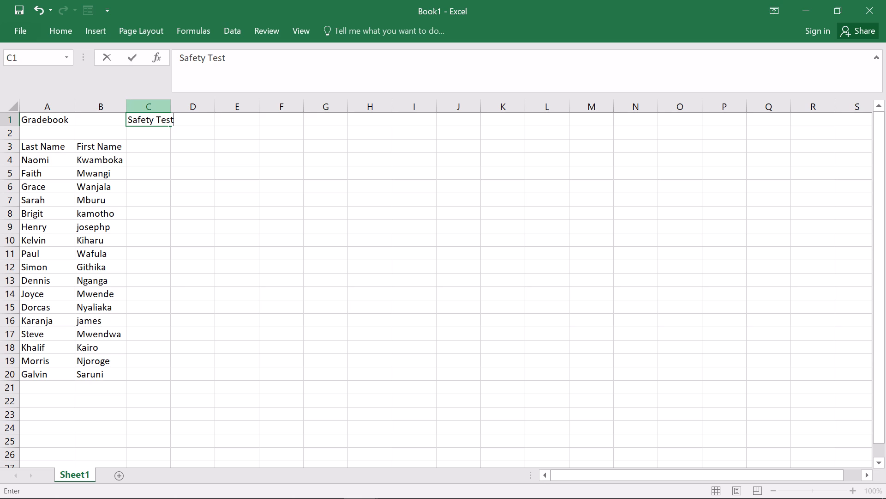
click(236, 152)
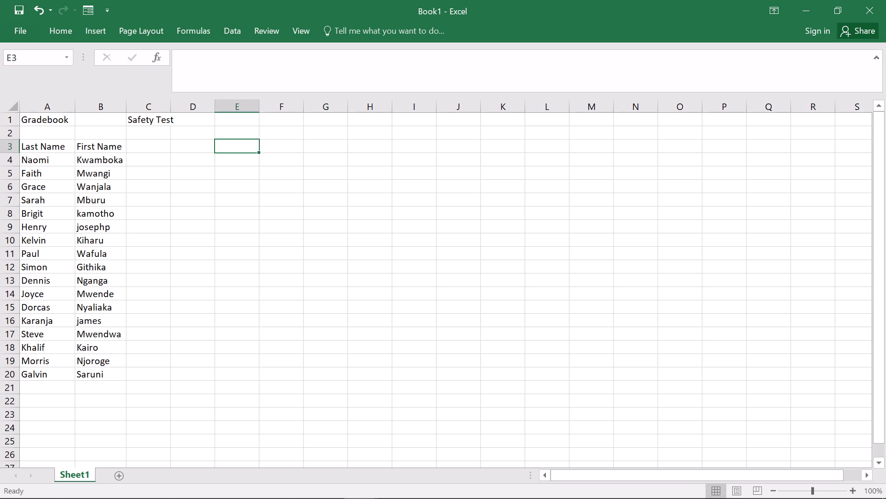
drag(172, 107, 180, 109)
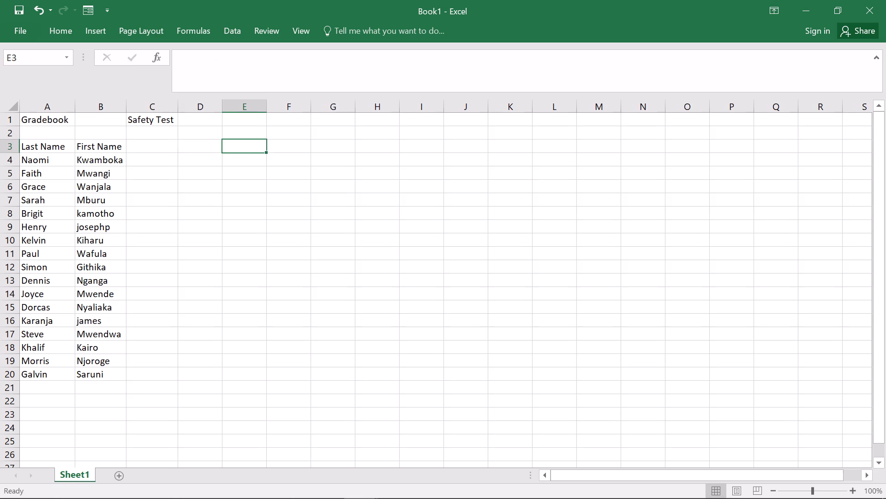
Enter the heading "Company" in cell D1, beside Safety Test.
click(190, 118)
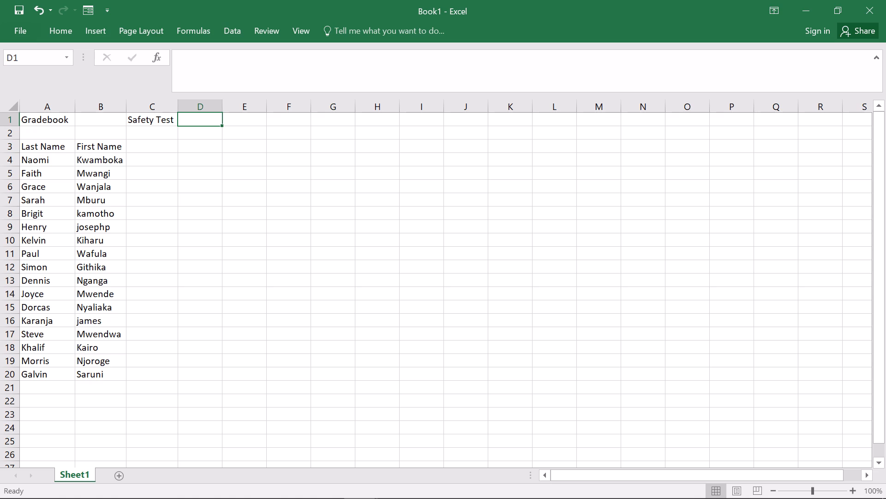
text(ompany)
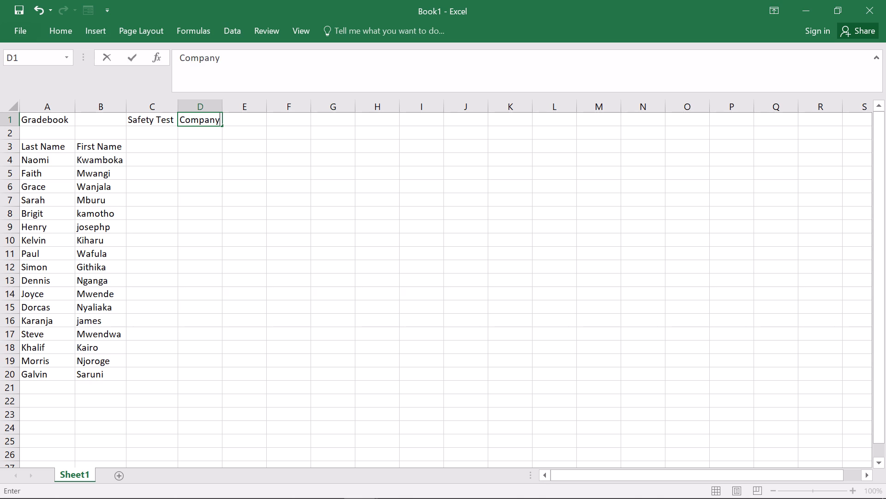
Enter the heading "Finacial" in cell E1, beside the Company heading.
click(228, 122)
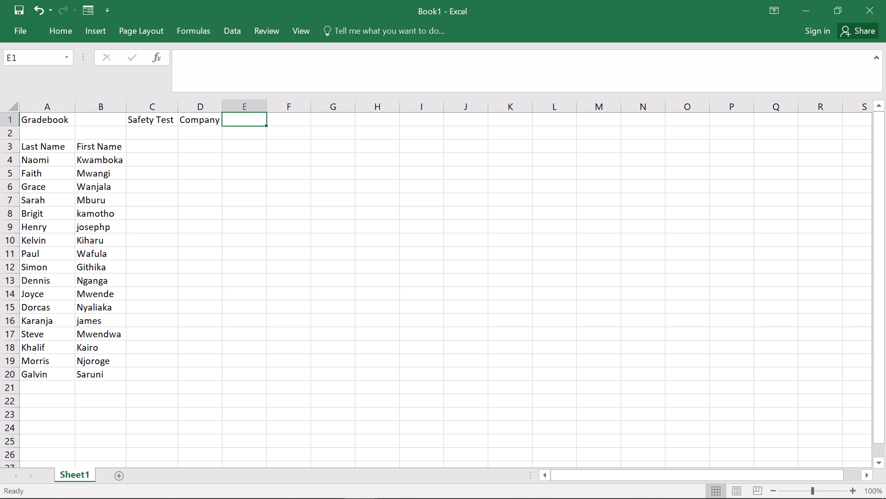
key(d)
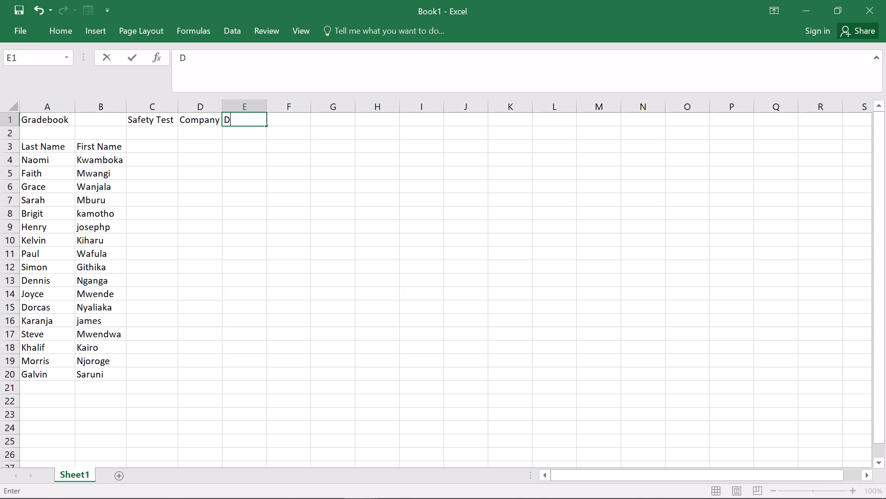
key(BackSpace)
key(f)
key(i)
key(n)
text(acial)
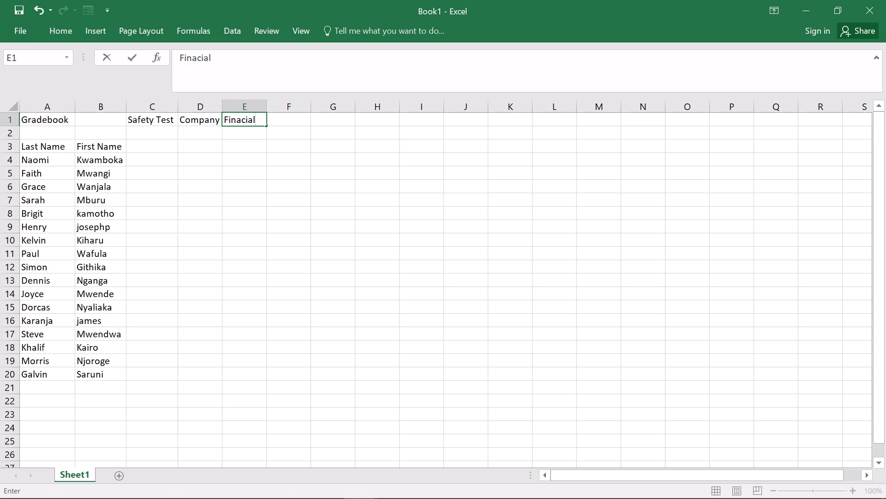
Enter the heading "Drug Test" in cell F1, beside the Finacial heading.
click(285, 120)
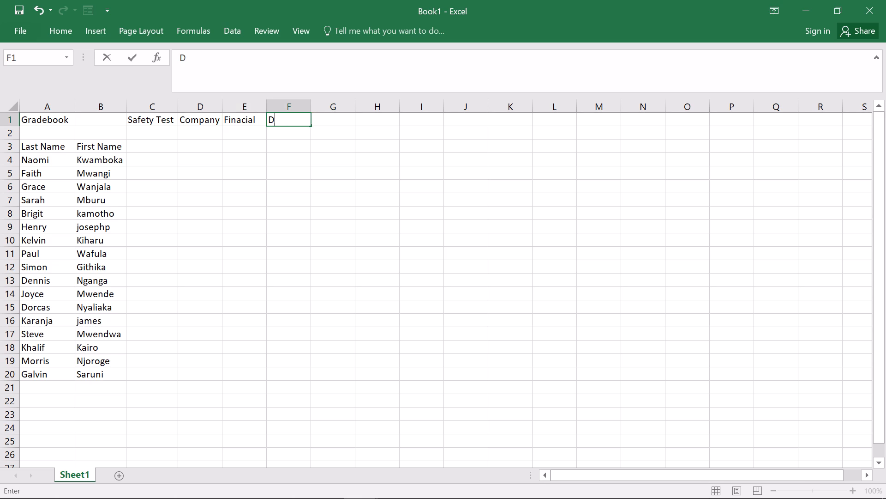
text(ru)
text(g)
key(space)
text(est)
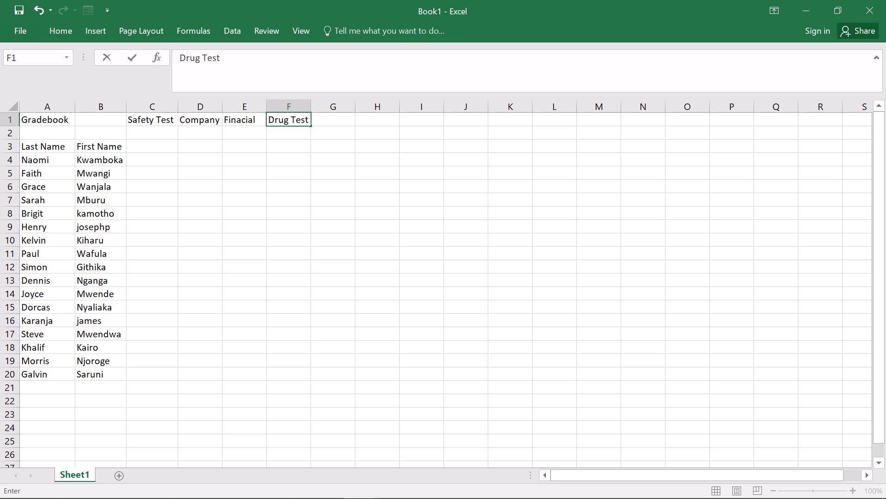
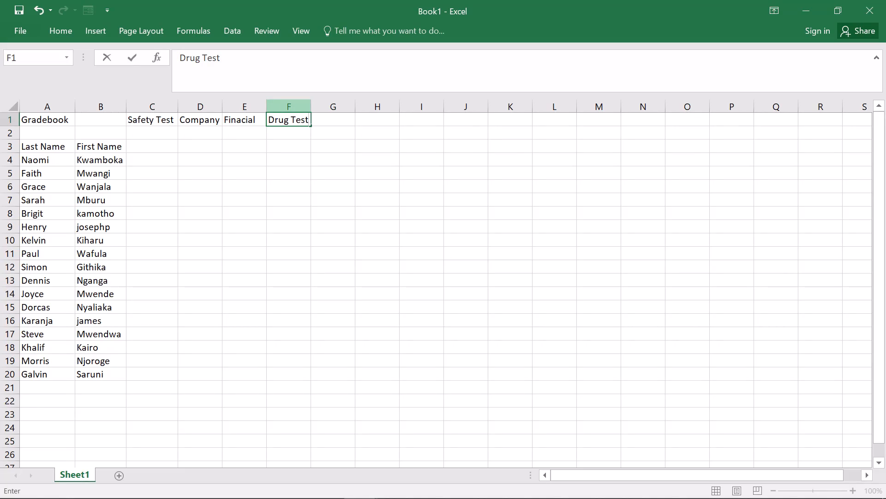
Widen column E, which holds the Finacial heading.
click(233, 121)
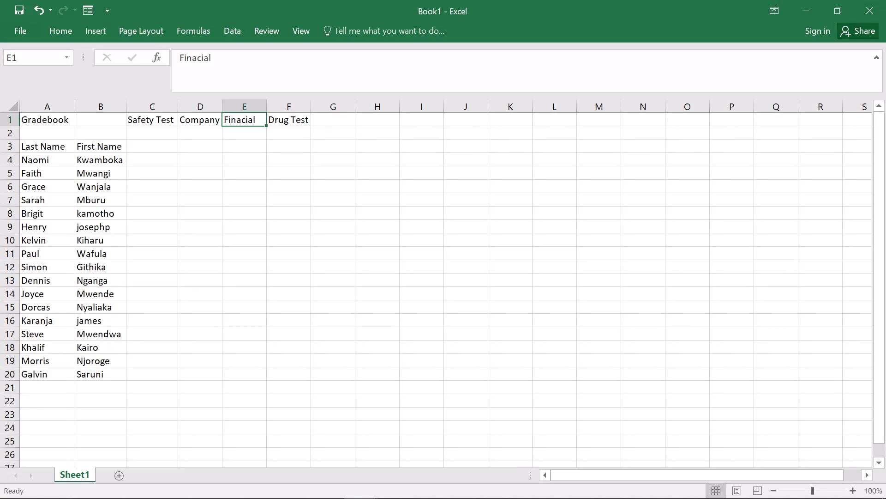
click(262, 120)
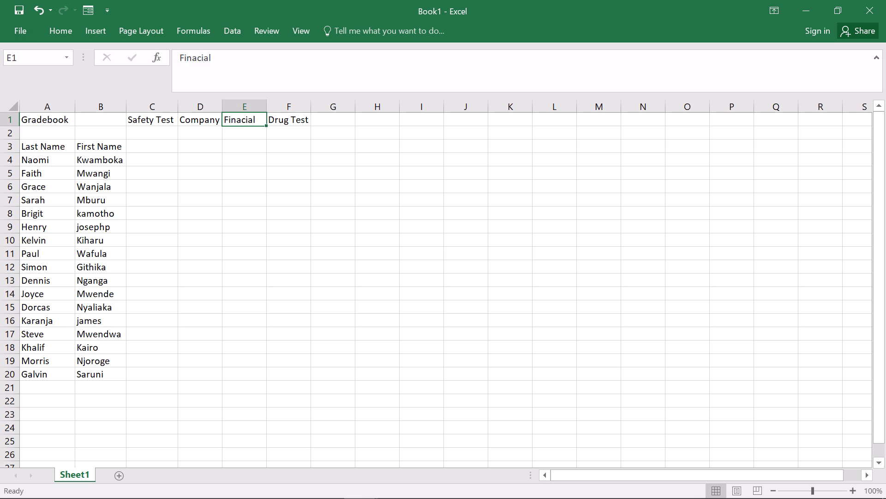
click(257, 120)
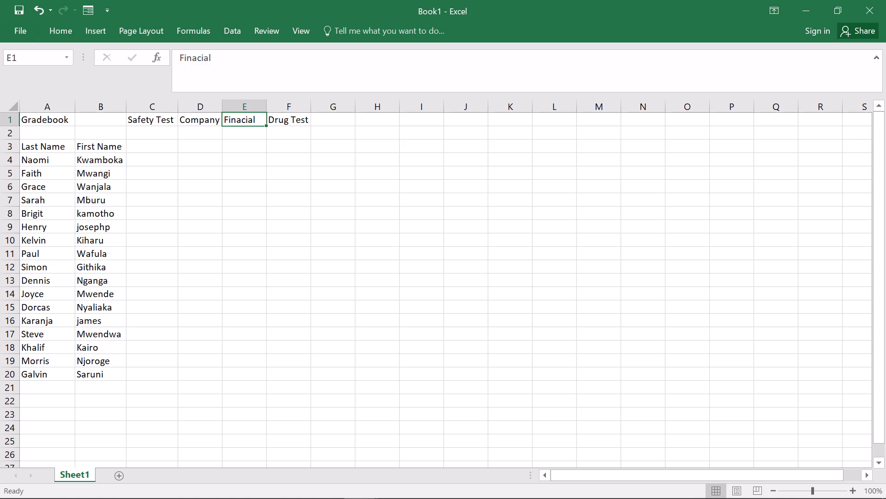
click(257, 119)
click(257, 119)
drag(264, 112, 282, 110)
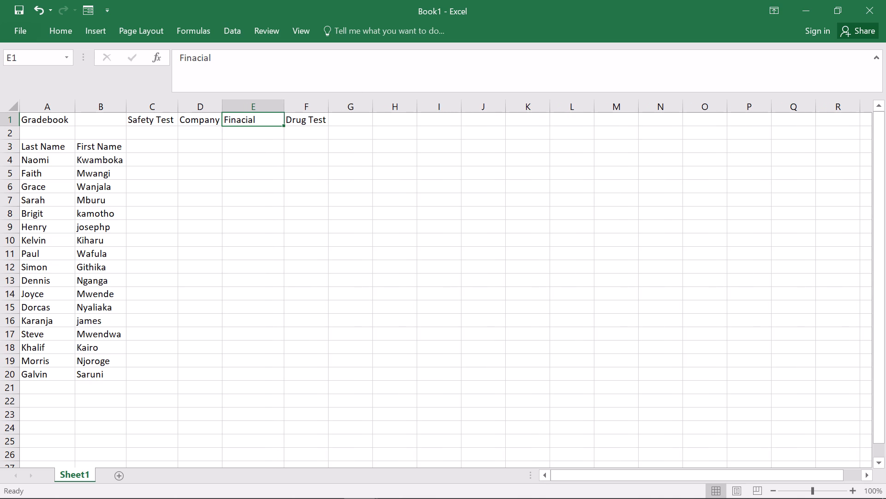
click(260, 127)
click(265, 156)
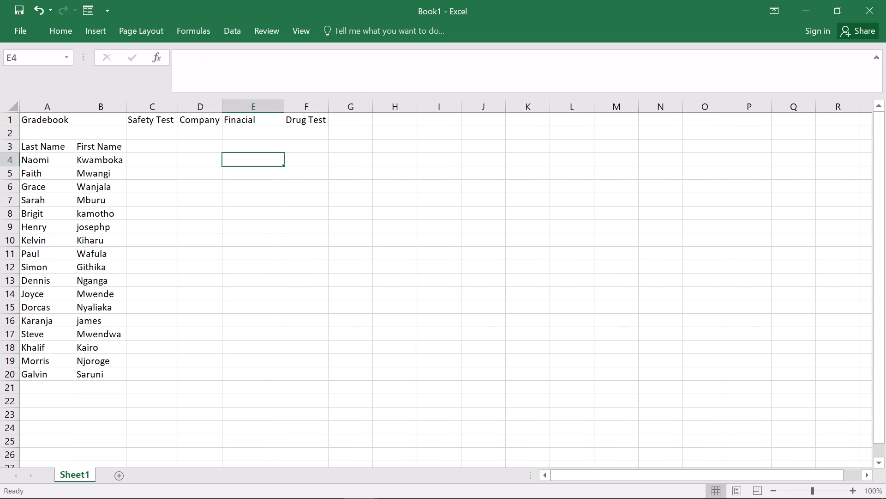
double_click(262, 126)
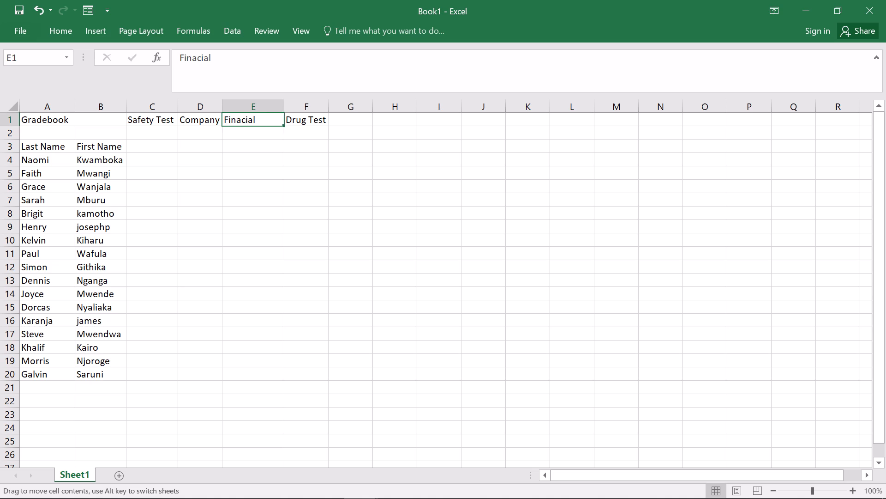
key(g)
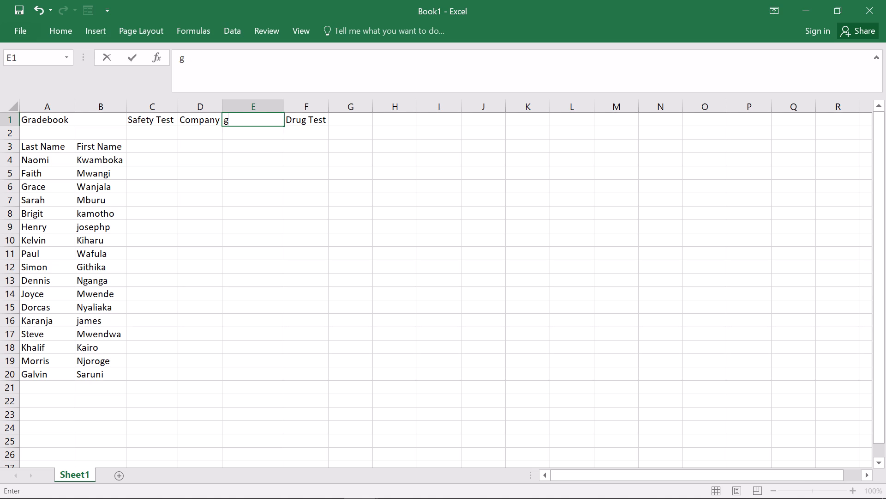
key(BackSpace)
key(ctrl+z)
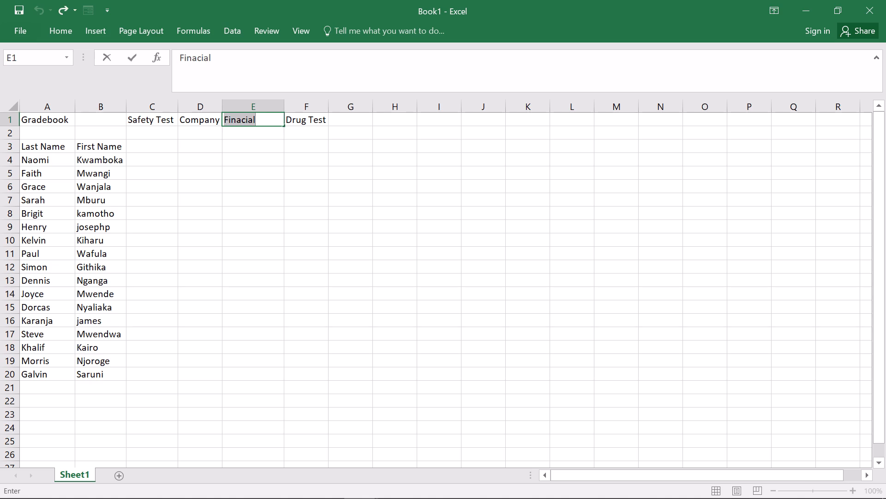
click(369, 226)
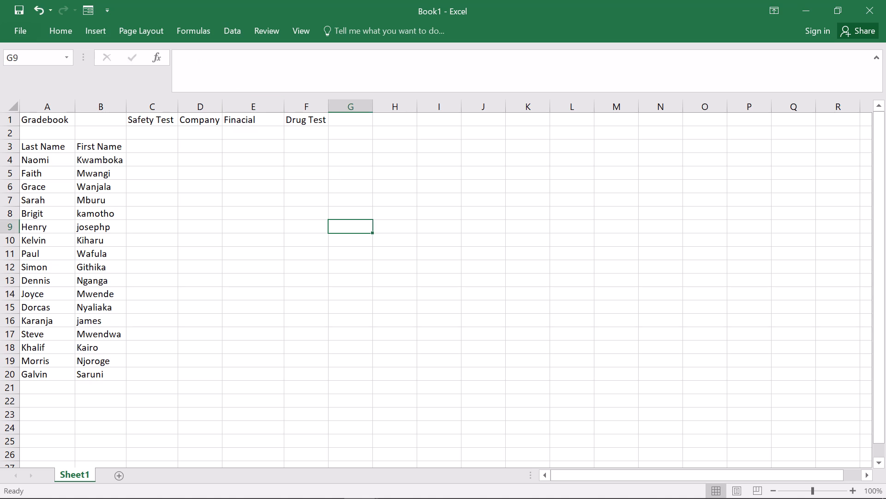
Extend the heading in cell E1 to "Finacial Skill Test" and widen column E to fit it.
triple_click(260, 122)
click(260, 122)
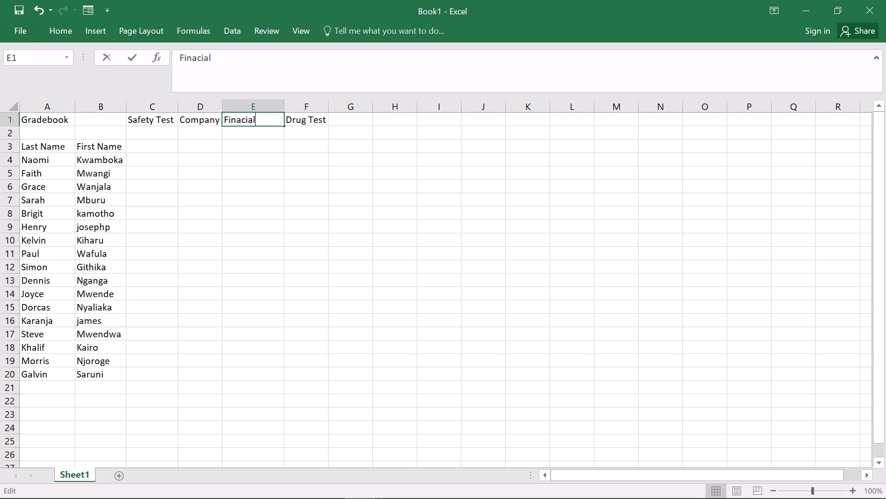
key(space)
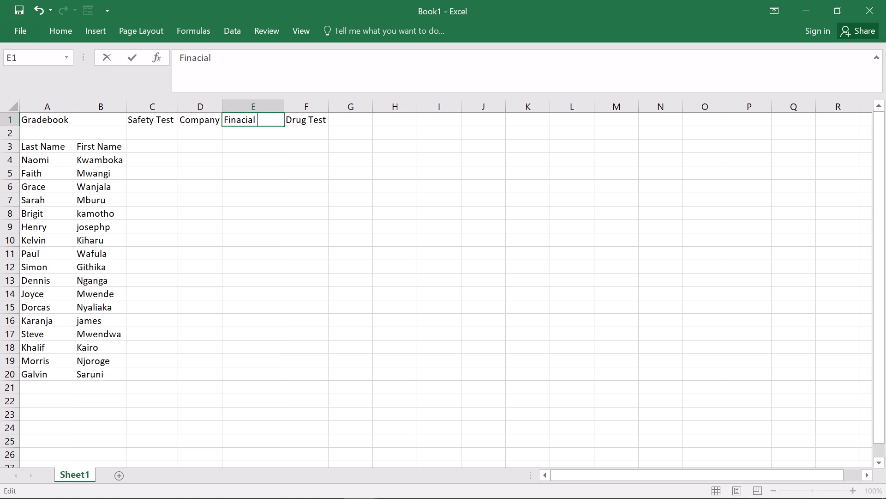
text(kill)
key(space)
key(t)
text(est)
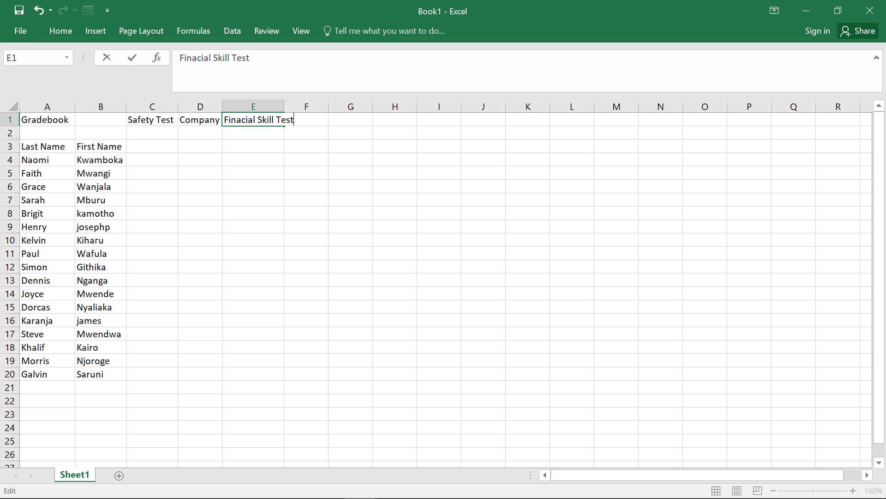
key(Return)
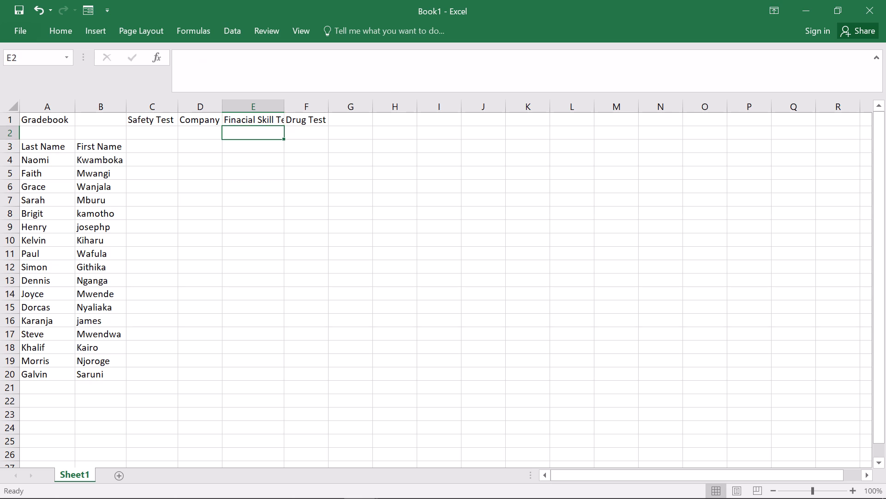
drag(284, 111, 300, 109)
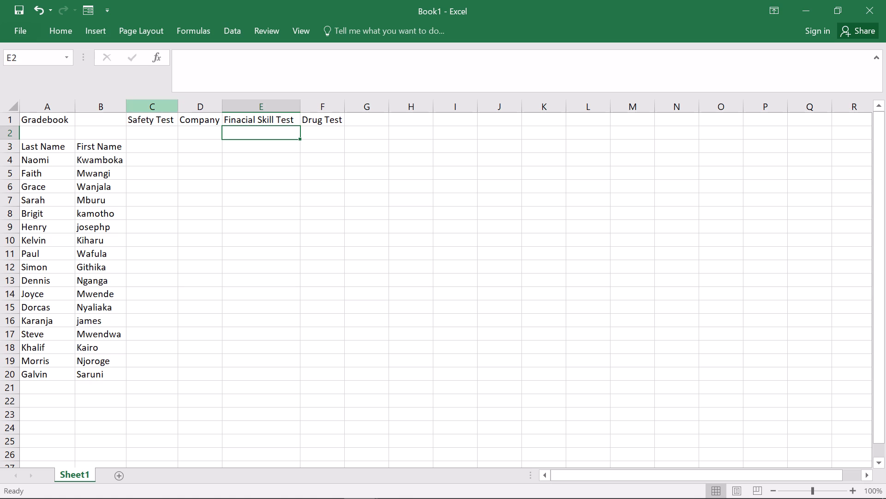
Rotate the text of the four test headings in C1:F1 up so they read vertically.
click(136, 122)
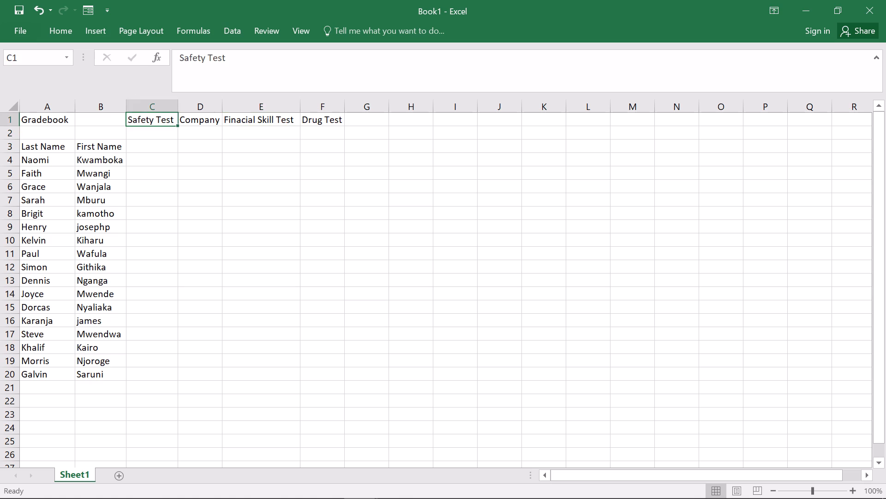
drag(153, 119, 212, 121)
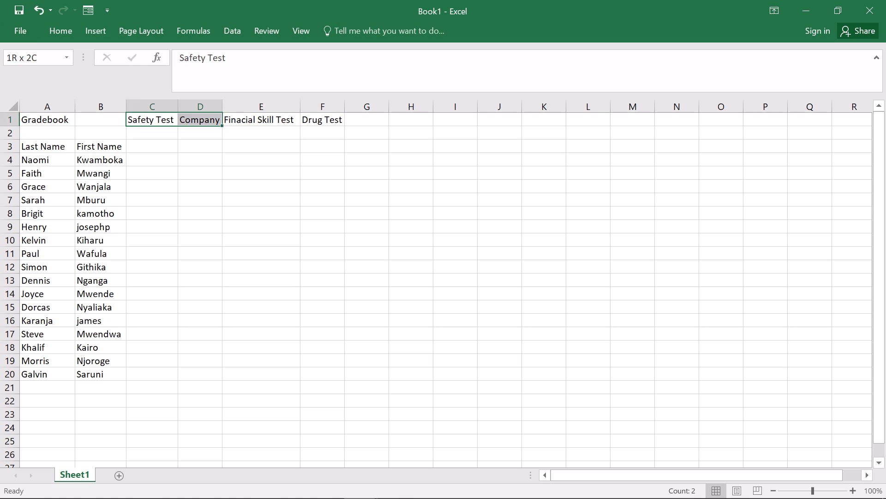
drag(212, 121, 314, 122)
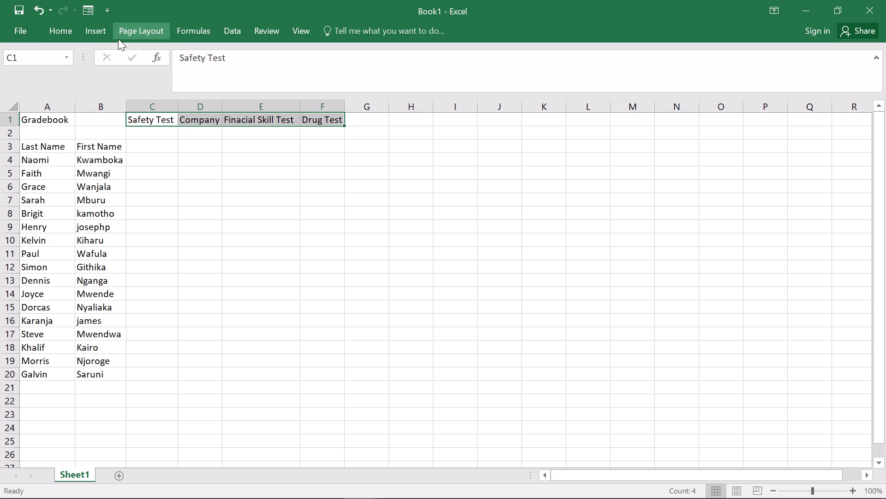
click(73, 32)
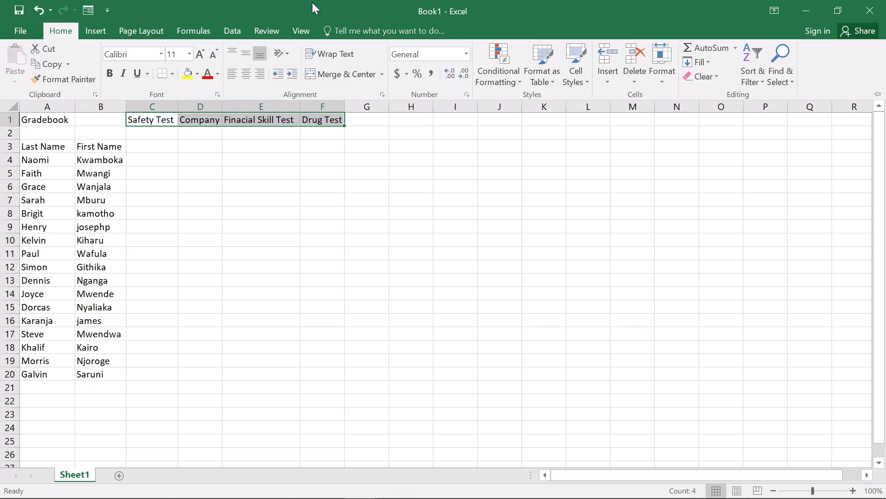
click(290, 52)
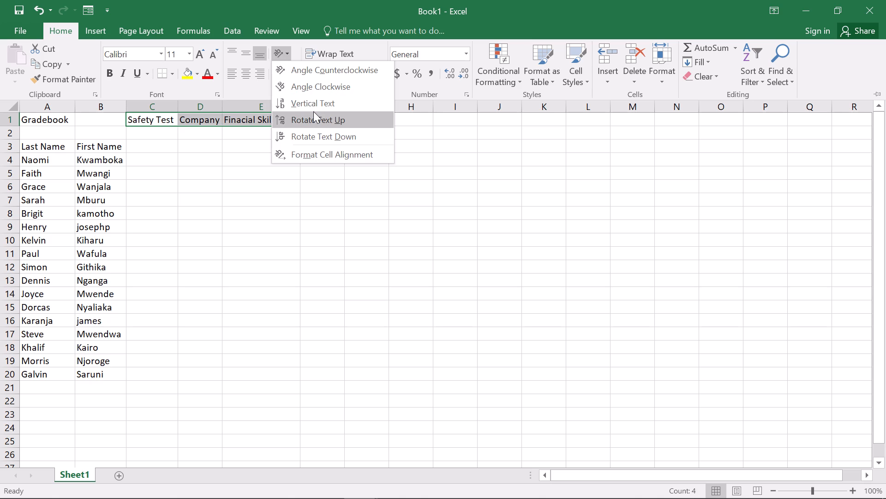
click(313, 111)
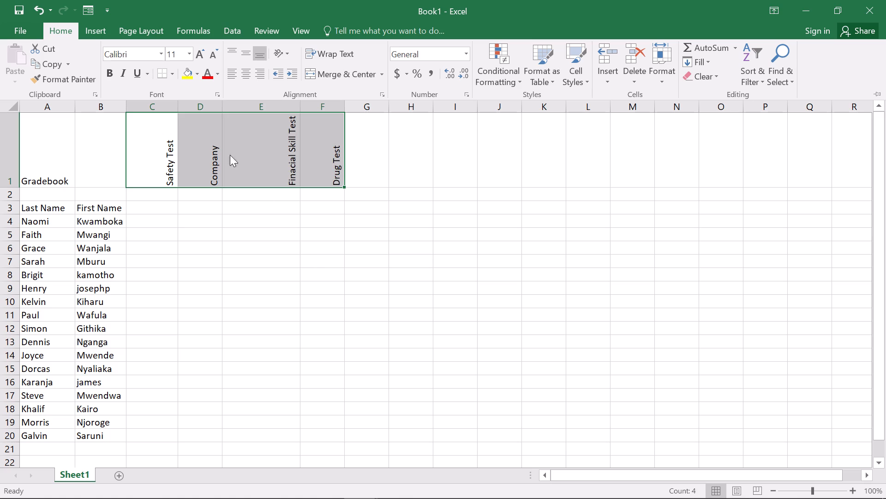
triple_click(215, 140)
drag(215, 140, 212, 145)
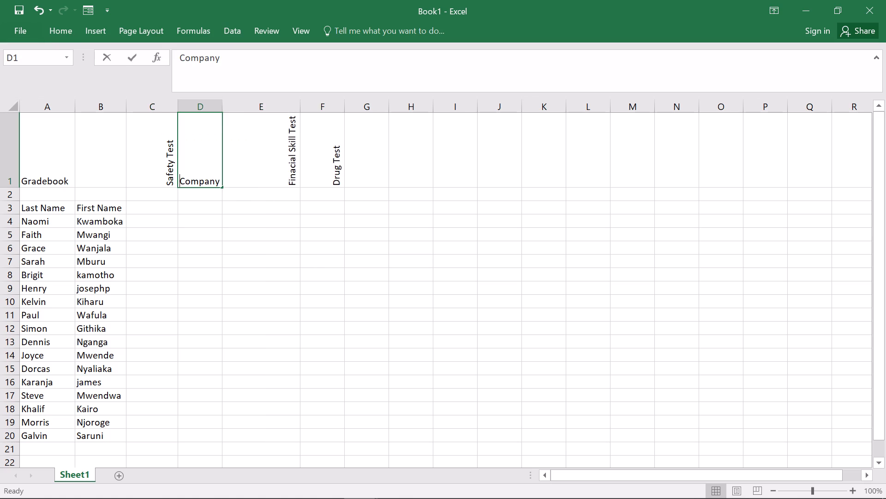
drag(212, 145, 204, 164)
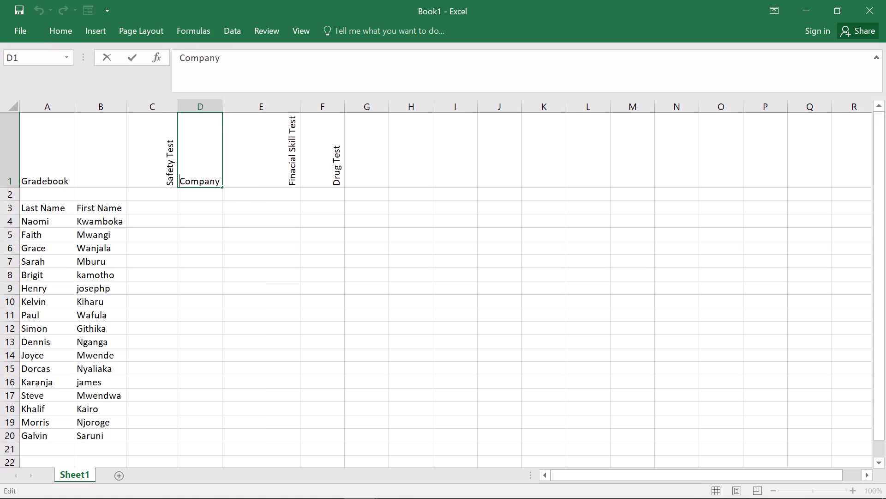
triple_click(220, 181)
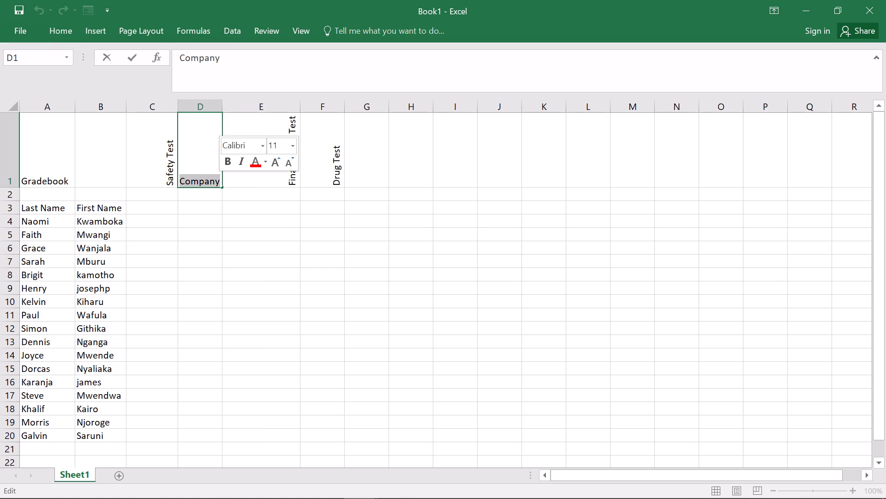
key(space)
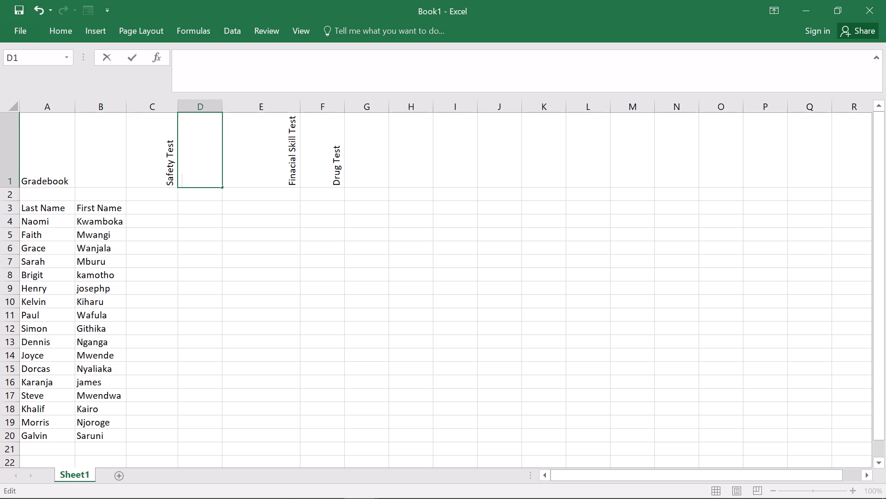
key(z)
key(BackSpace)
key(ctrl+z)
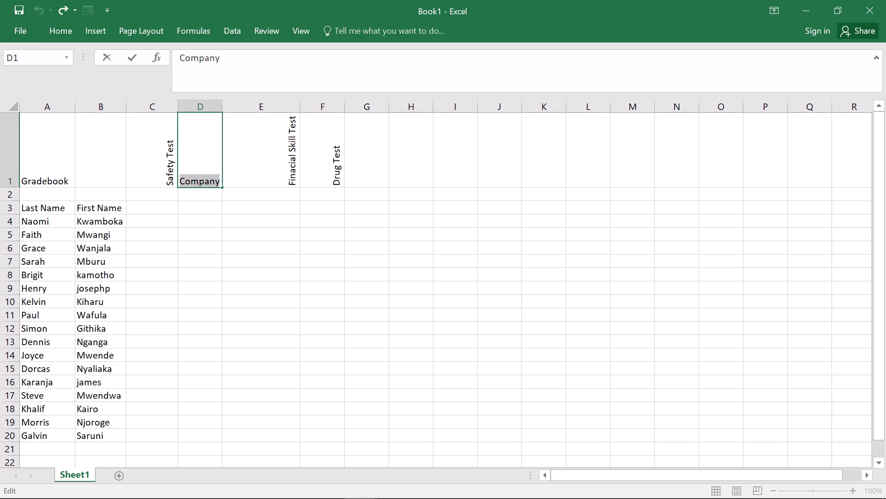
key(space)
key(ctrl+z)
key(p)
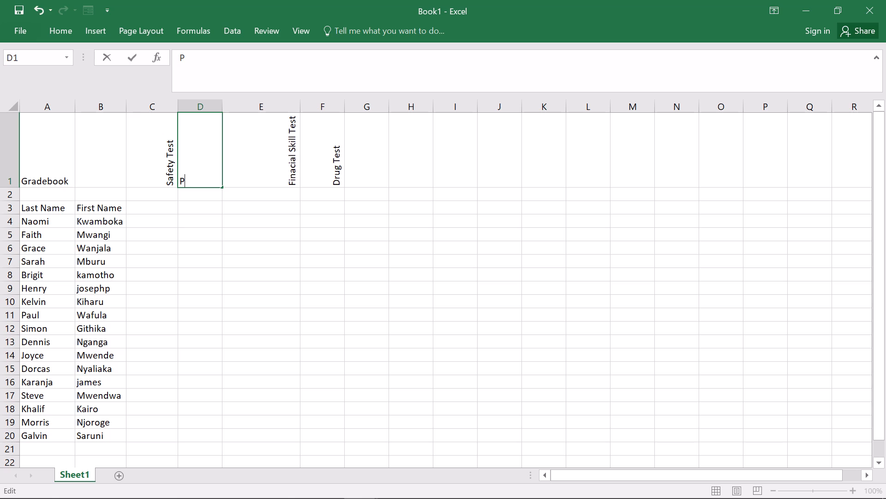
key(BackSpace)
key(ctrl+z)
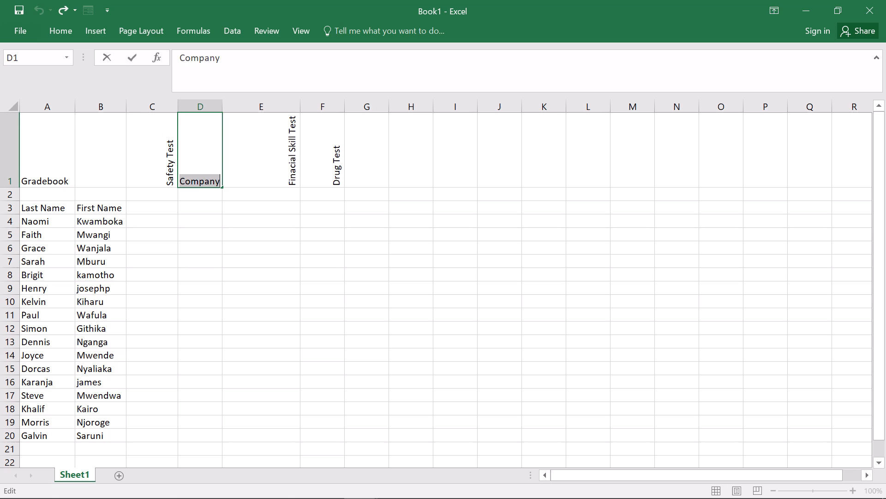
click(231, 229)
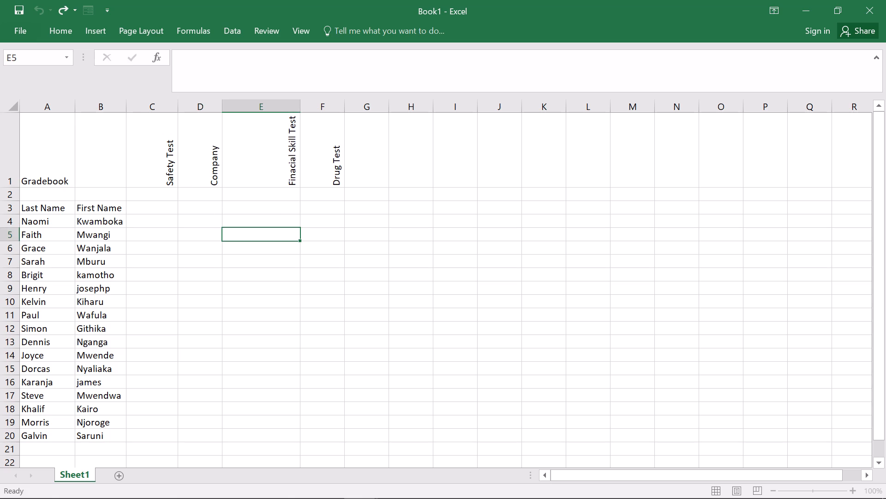
Extend the heading in cell D1 to read "Company PhilosophyTest".
triple_click(204, 184)
click(204, 184)
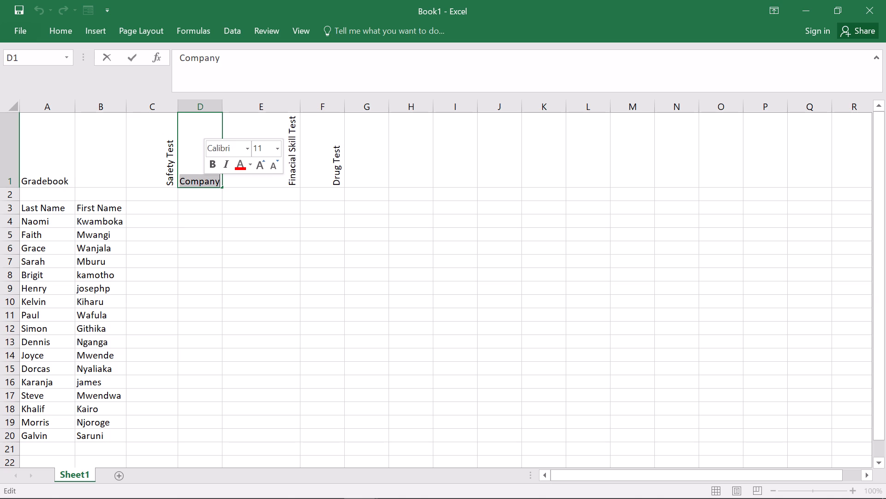
triple_click(221, 180)
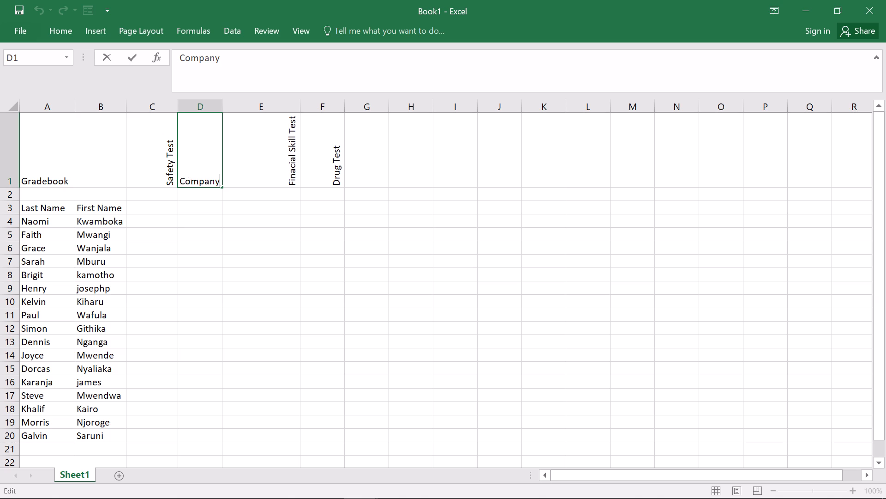
click(221, 180)
double_click(221, 180)
click(221, 180)
key(space)
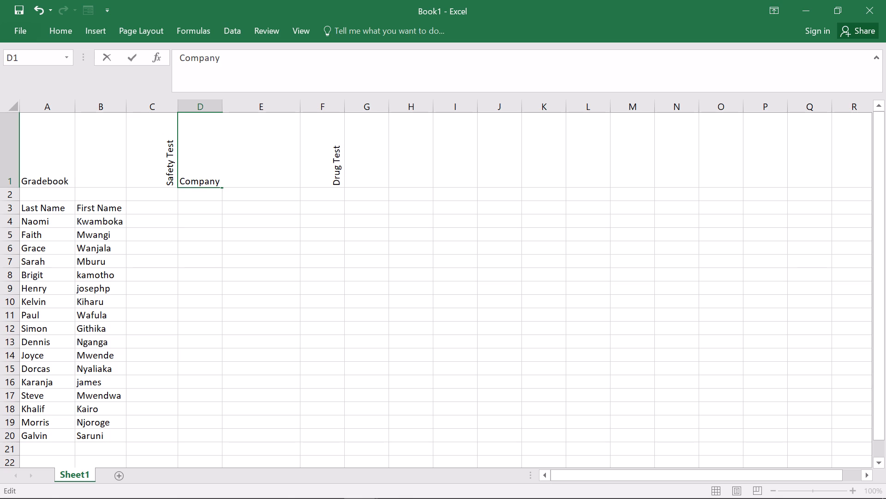
key(p)
text(hy)
key(BackSpace)
text(ilosophu)
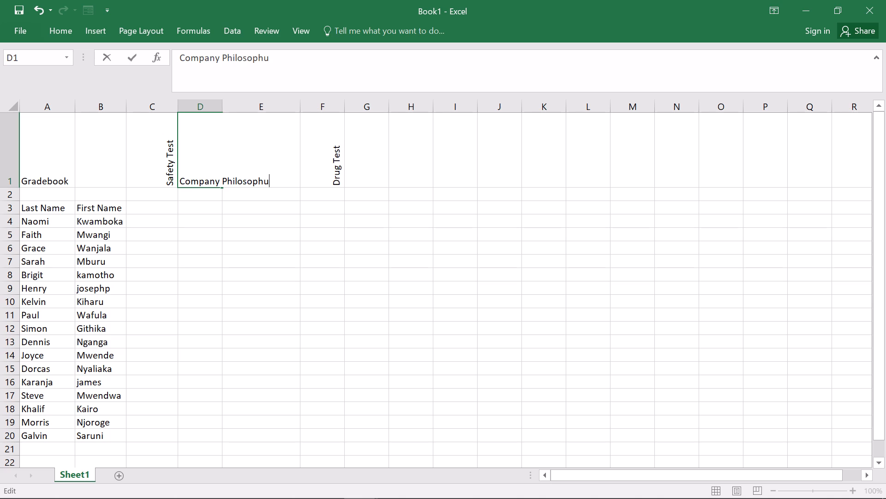
key(BackSpace)
key(y)
text(est)
key(Return)
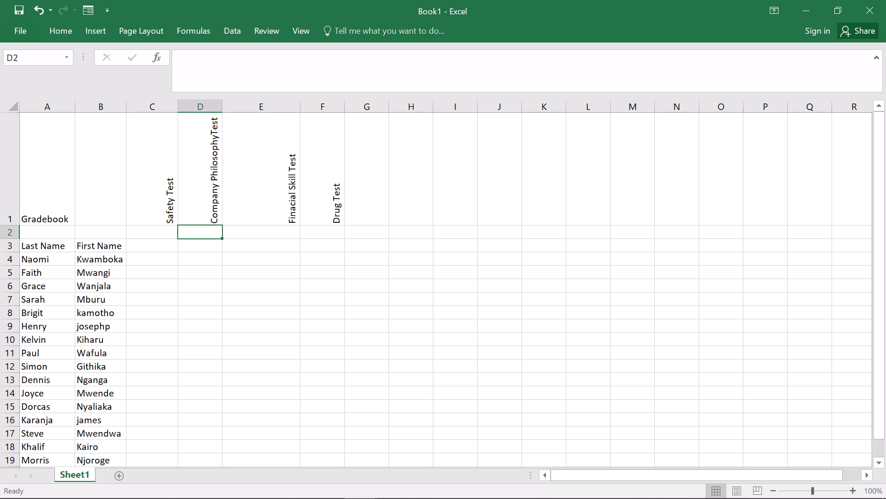
Narrow columns C, D, E and F so they fit closely around the vertical test headings.
click(157, 233)
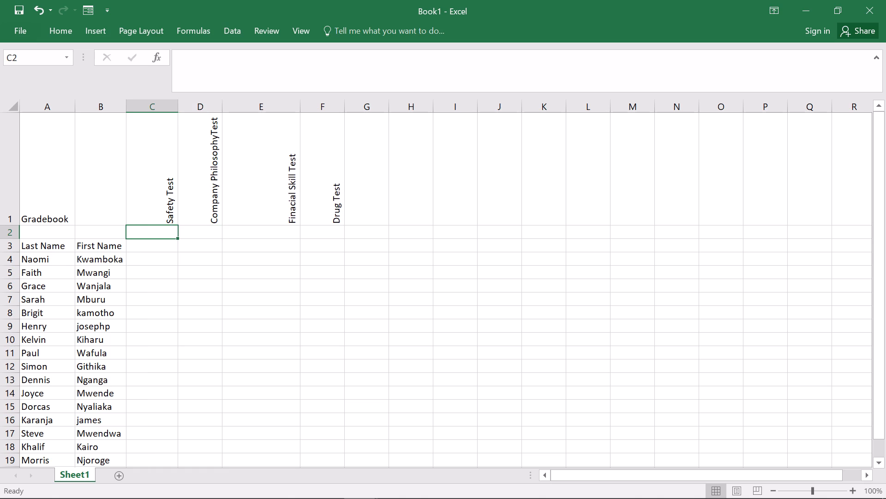
drag(177, 111, 162, 110)
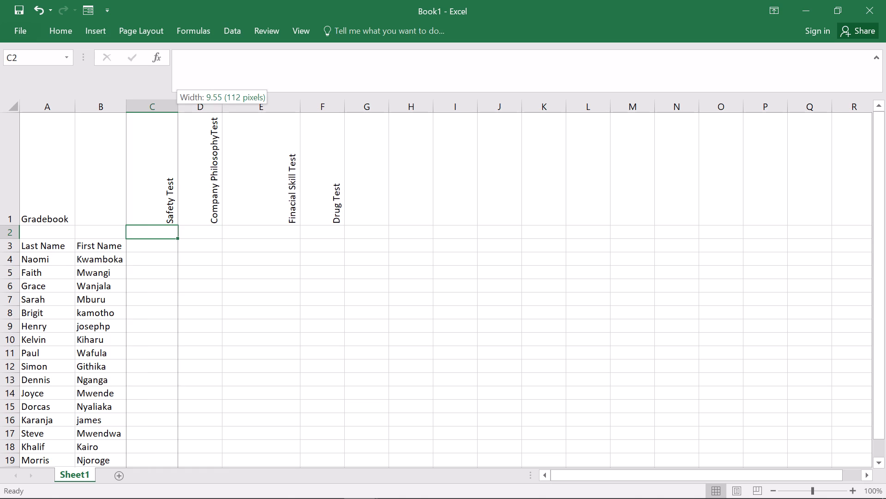
drag(162, 110, 155, 108)
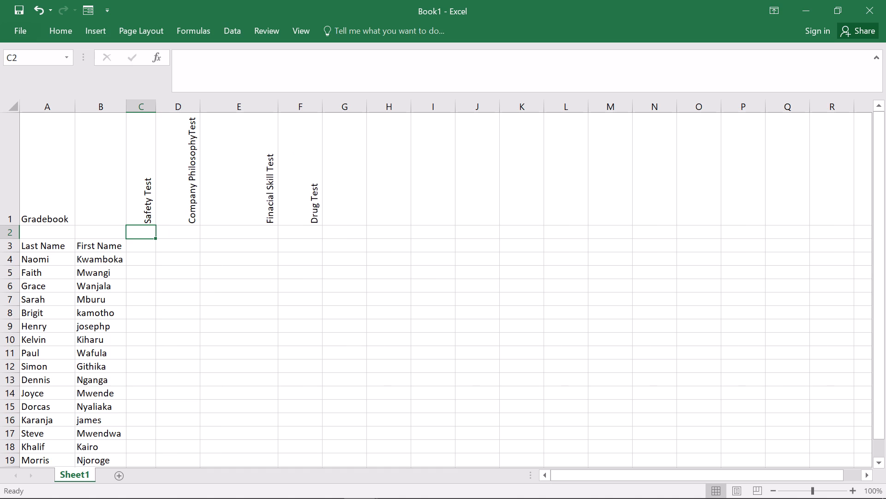
drag(201, 114, 188, 113)
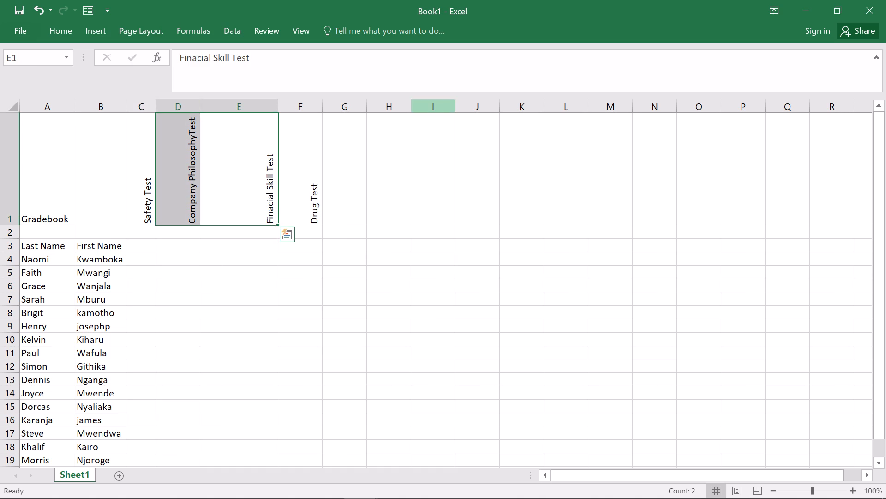
click(469, 184)
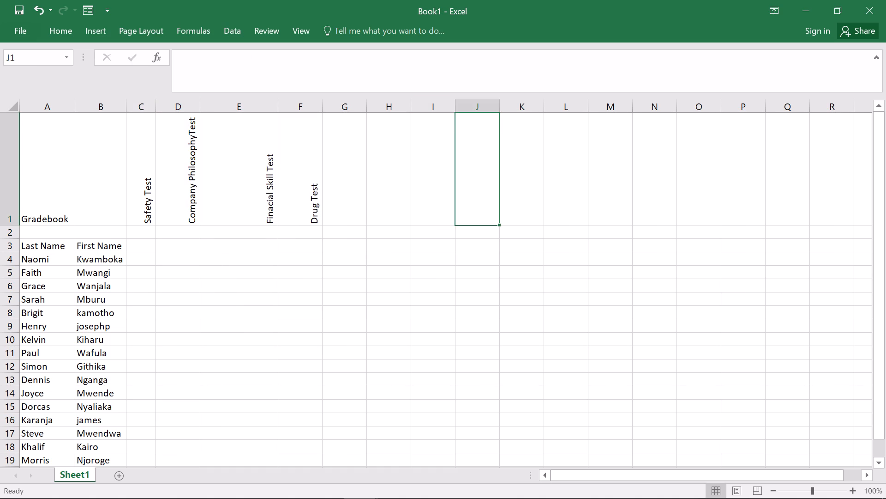
drag(198, 109, 184, 110)
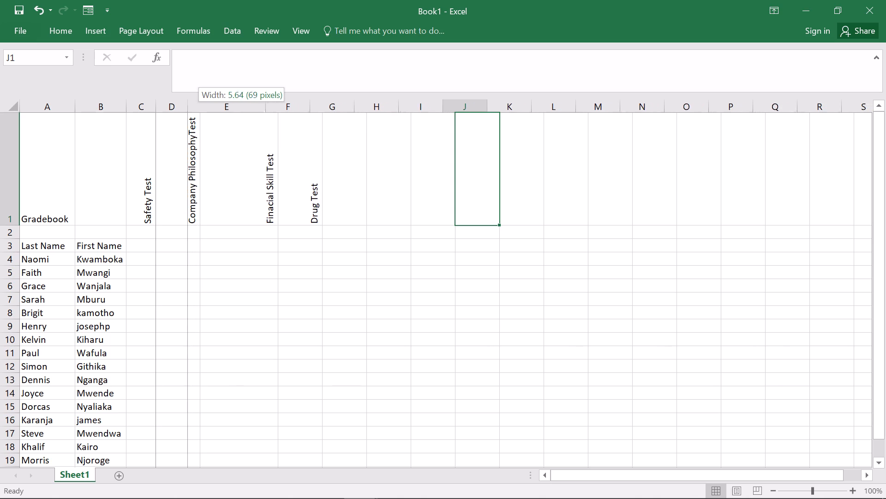
drag(184, 110, 176, 113)
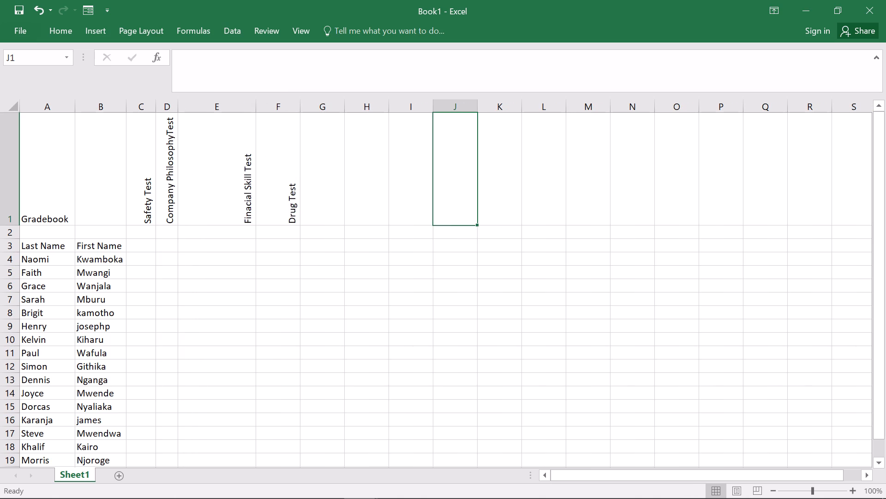
drag(257, 111, 208, 116)
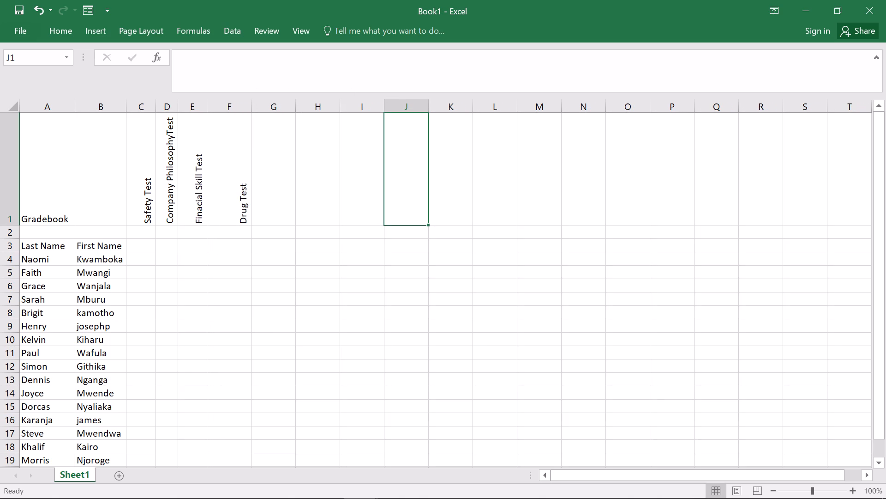
drag(251, 111, 233, 111)
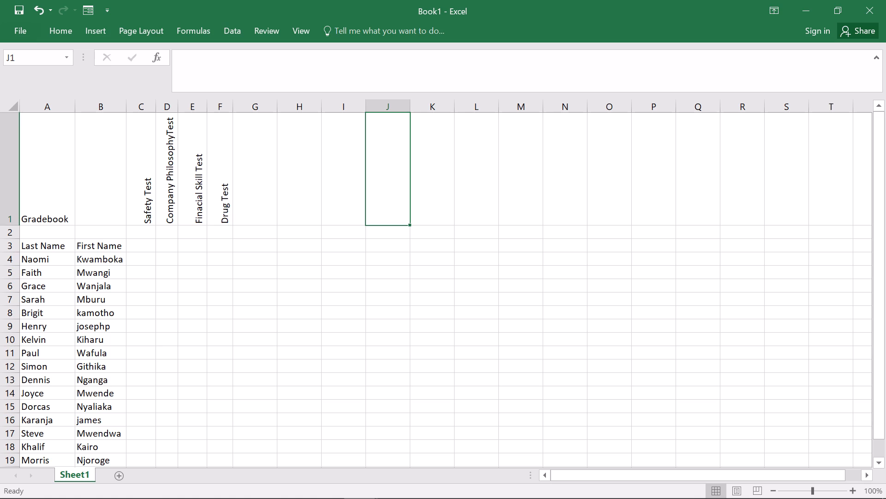
Enter the label "Point Possible" in cell B2 and widen column B to fit it.
click(86, 233)
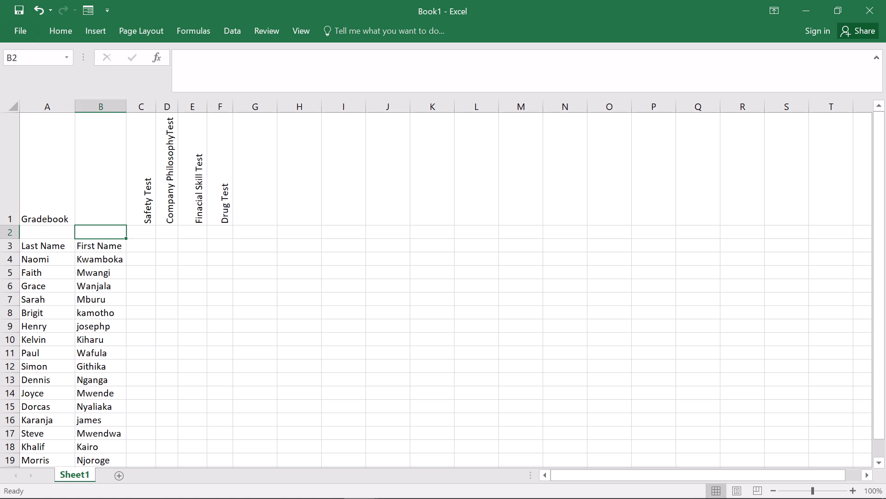
key(p)
text(ossible)
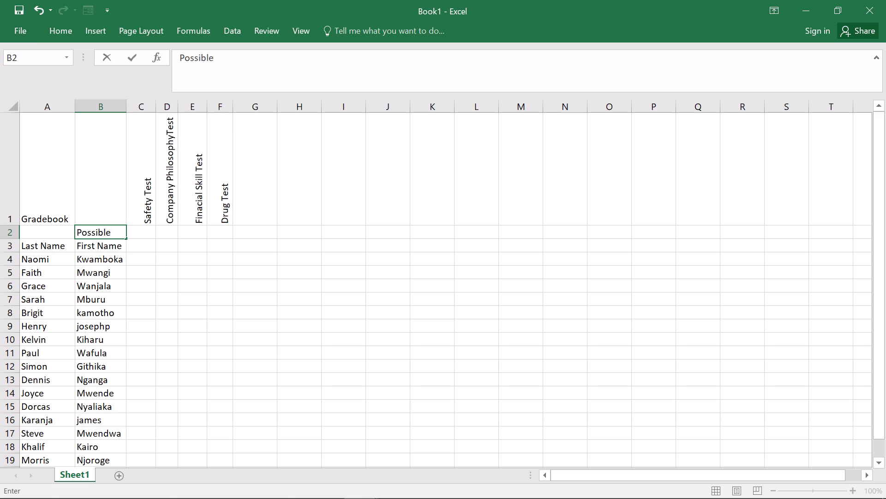
key(space)
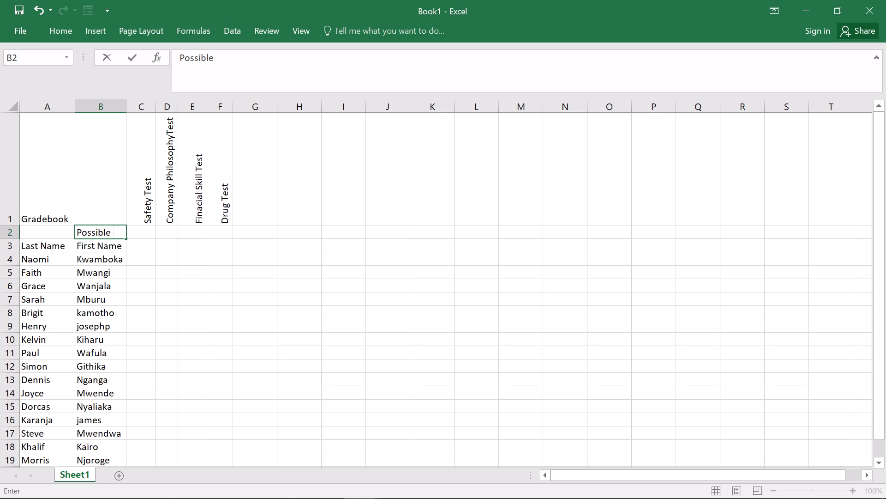
click(78, 231)
text(oint)
key(space)
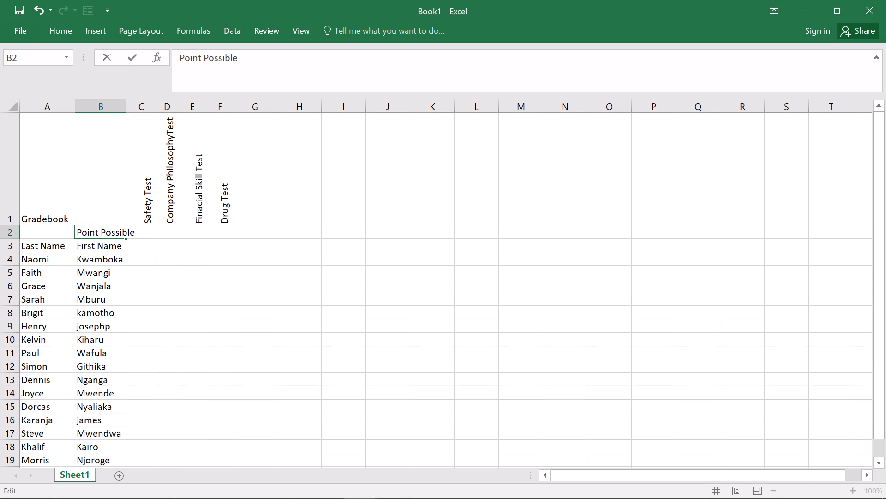
drag(125, 114, 132, 114)
click(301, 273)
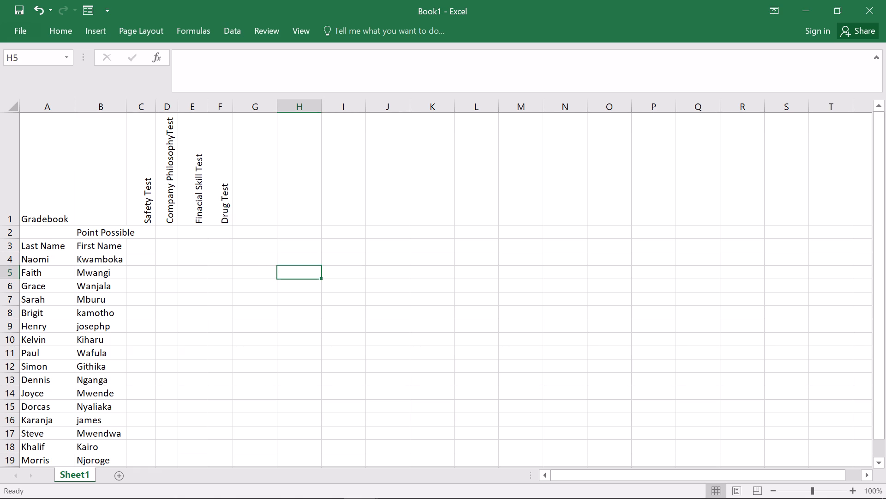
drag(127, 109, 138, 112)
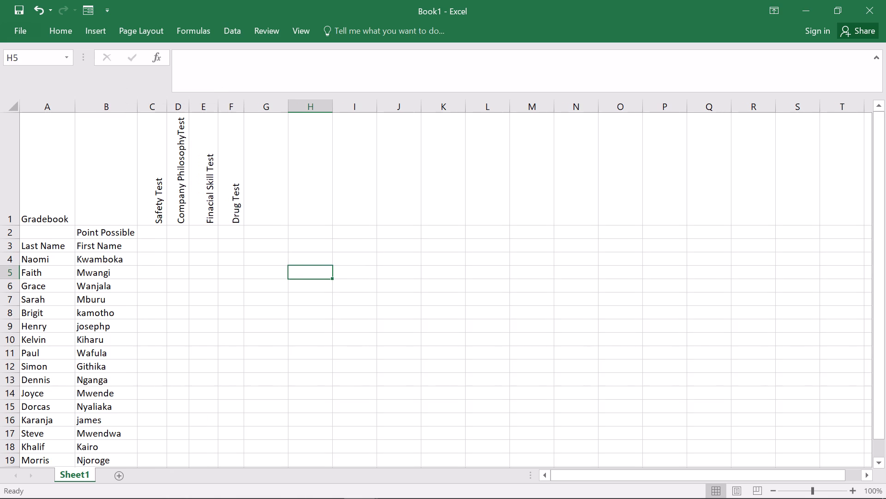
Enter the possible points in row 2: 10 for Safety, 20 for Company Philosophy, 100 for Finacial Skill and 1 for Drug Test.
click(147, 231)
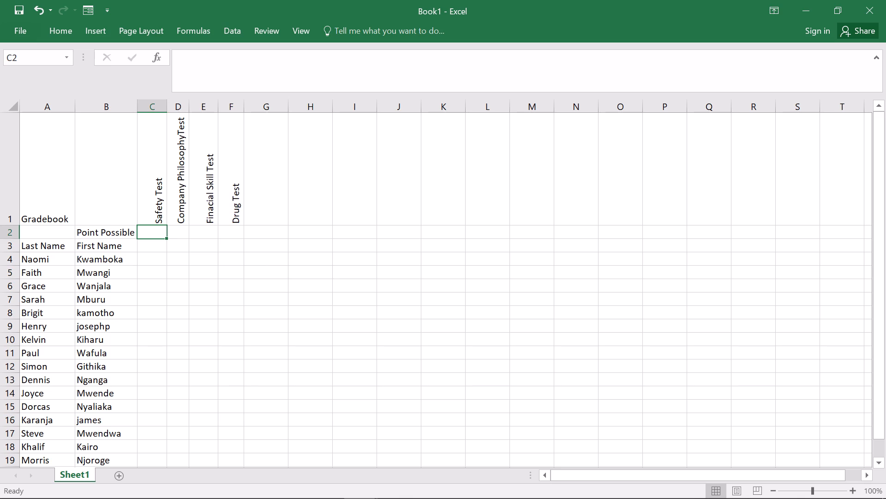
text(10)
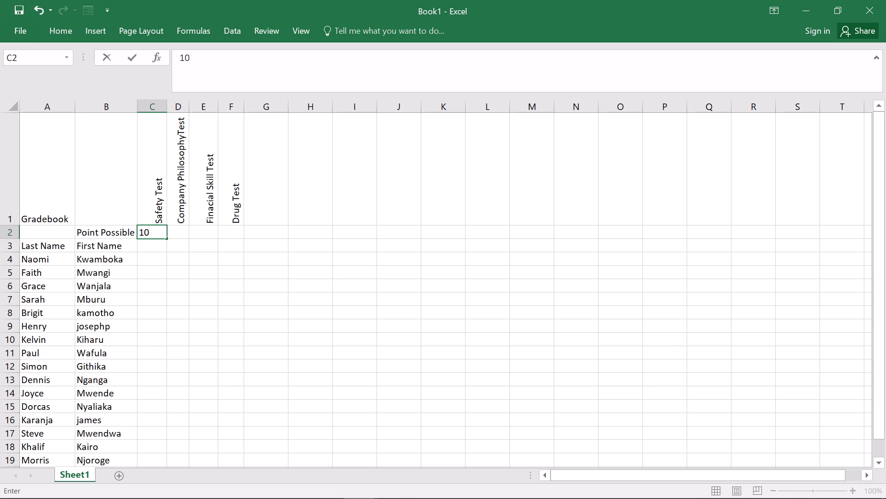
key(Right)
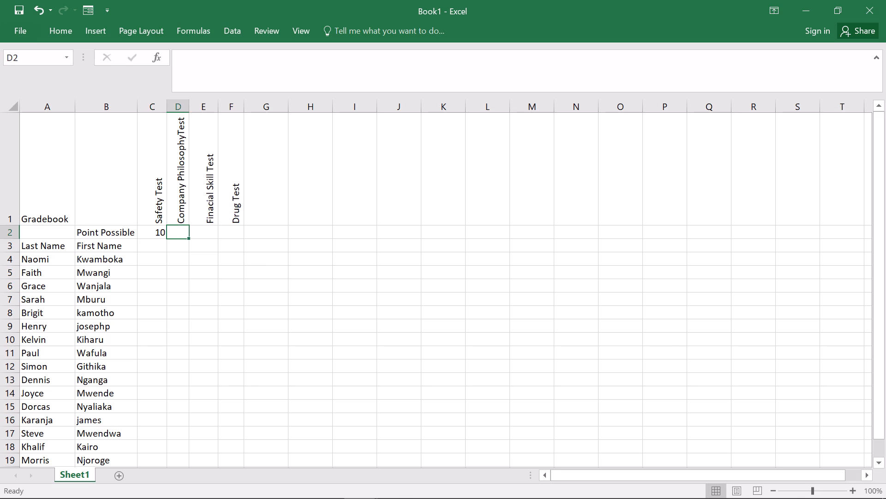
key(2)
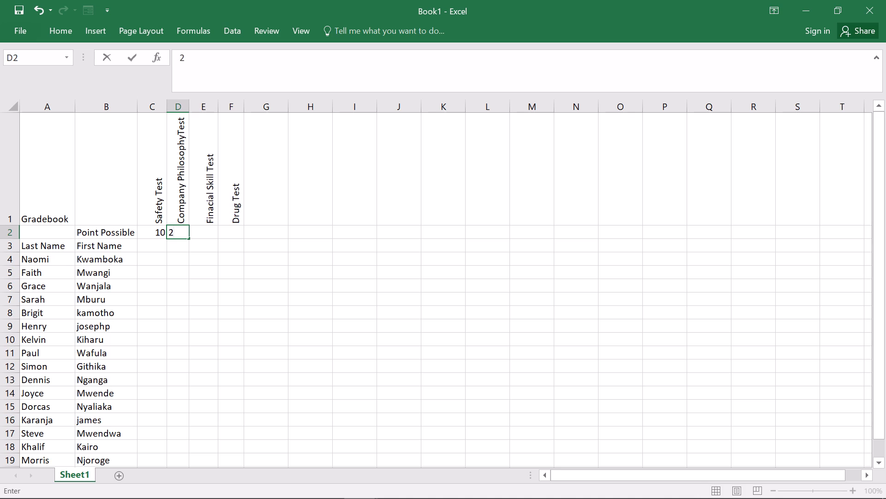
key(0)
key(Right)
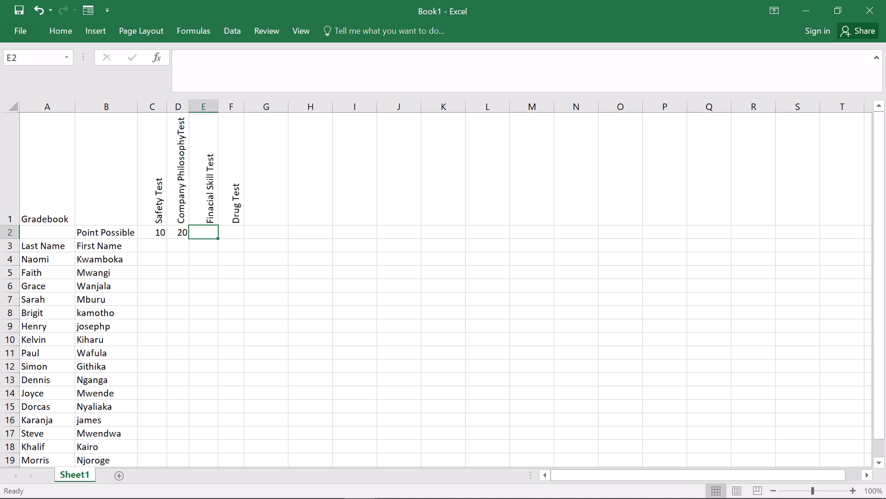
key(1)
text(00)
key(Right)
key(1)
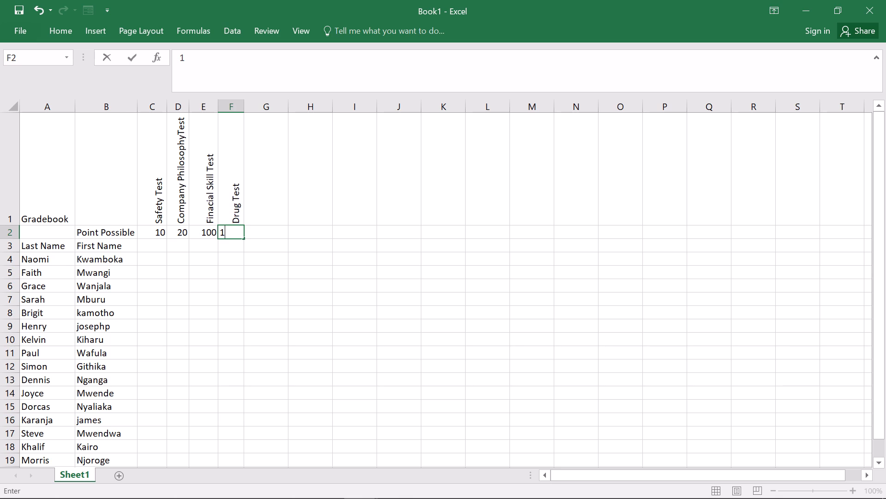
click(830, 144)
click(726, 275)
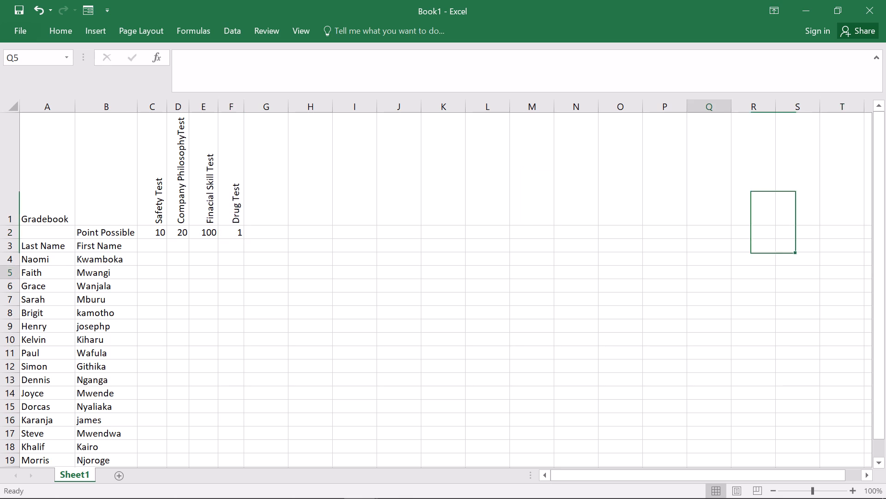
Enter the Safety Test scores for the first four employees in C4 to C7: 10, 9, 8 and 10.
click(151, 259)
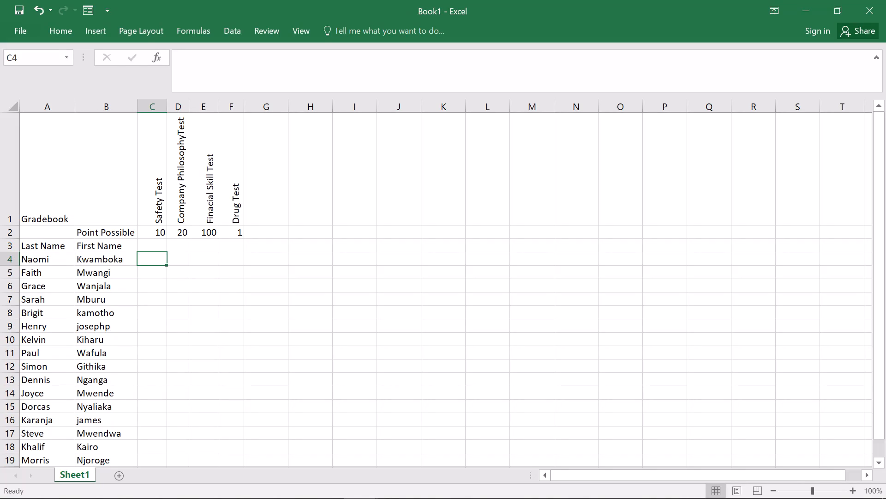
click(160, 262)
text(10)
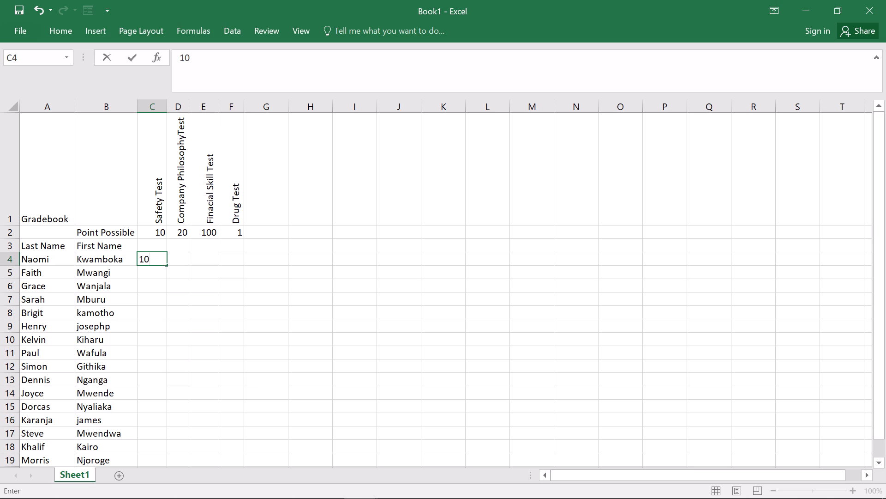
key(Down)
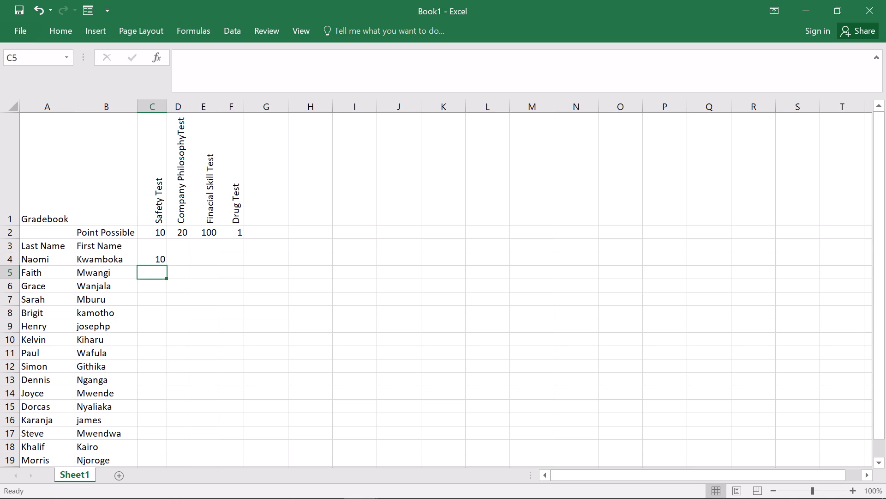
key(9)
key(Return)
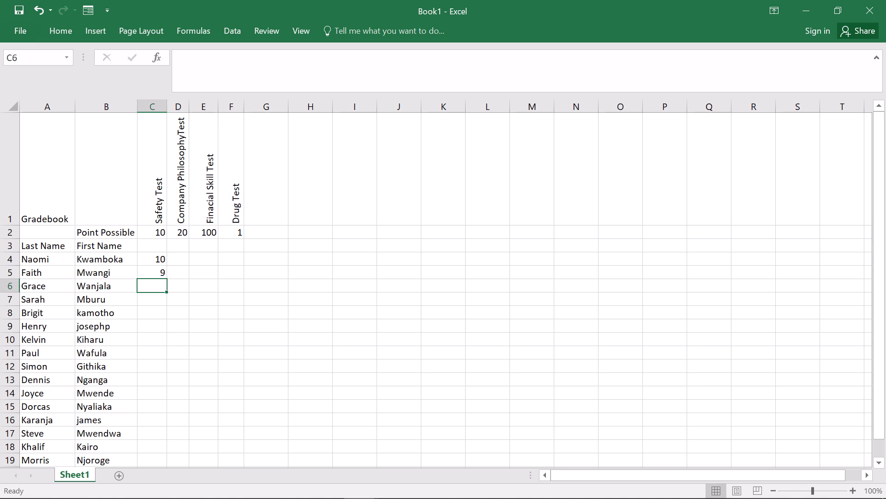
key(8)
key(Return)
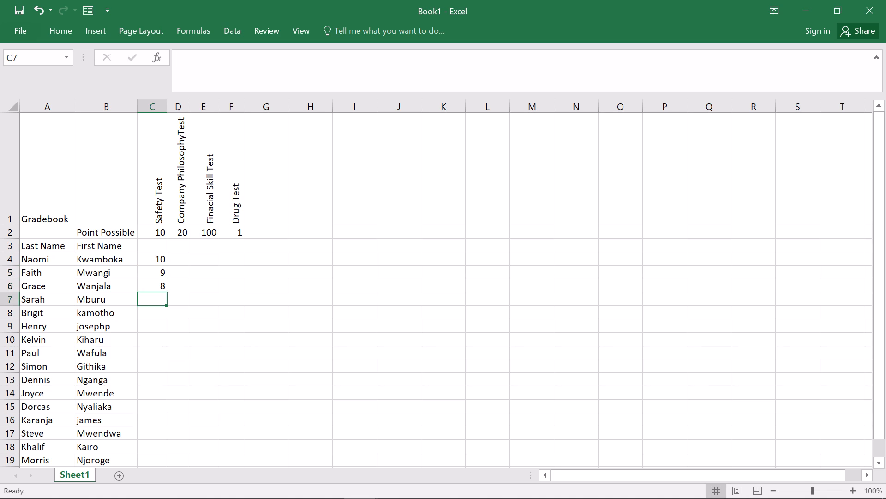
key(1)
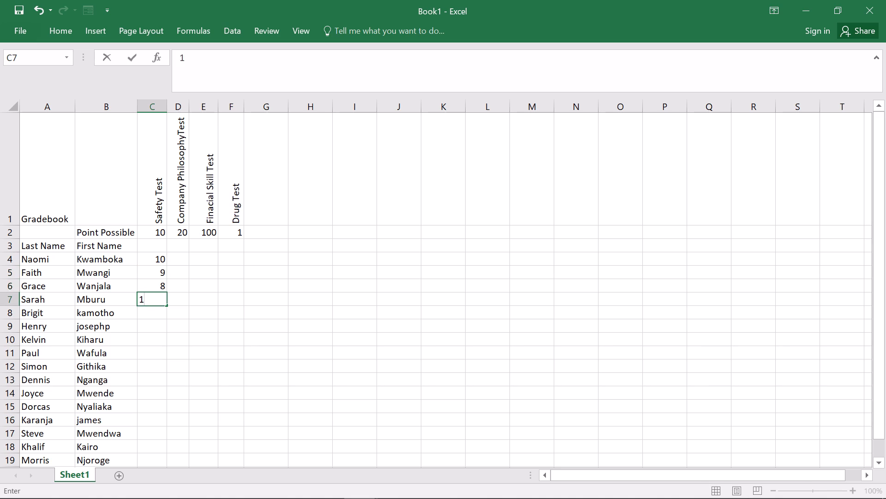
key(0)
key(Return)
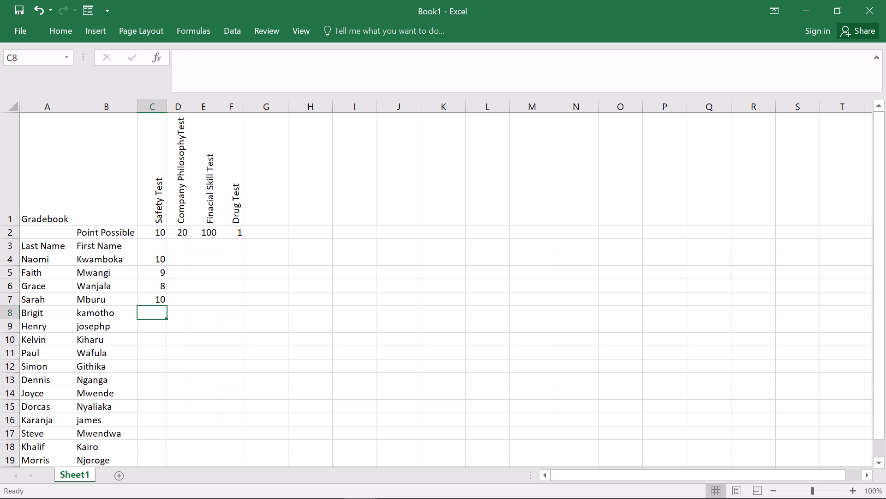
Enter the Safety Test scores in C8 to C13: 9, 8, 5, 10, 9 and 10.
key(9)
key(Return)
key(8)
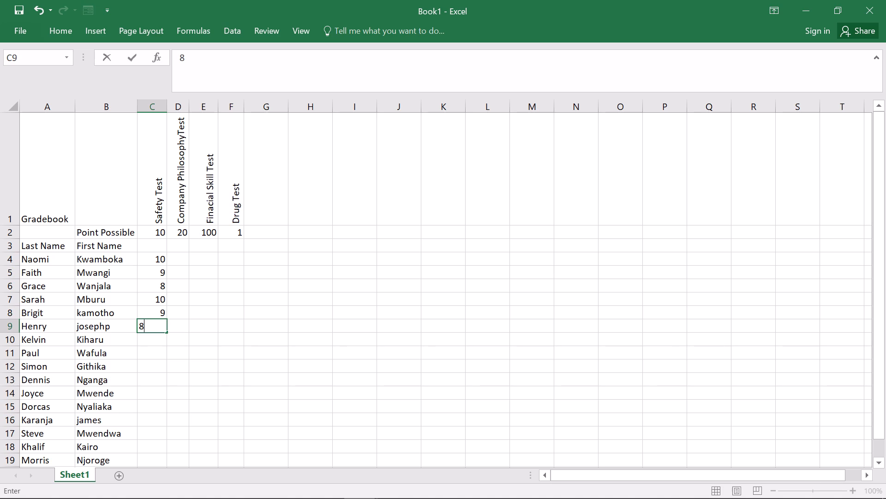
key(Return)
key(5)
key(Return)
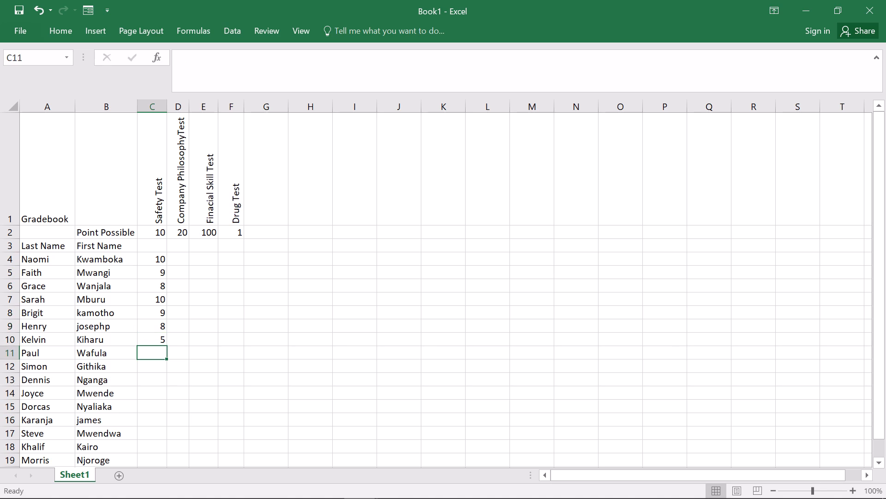
text(10)
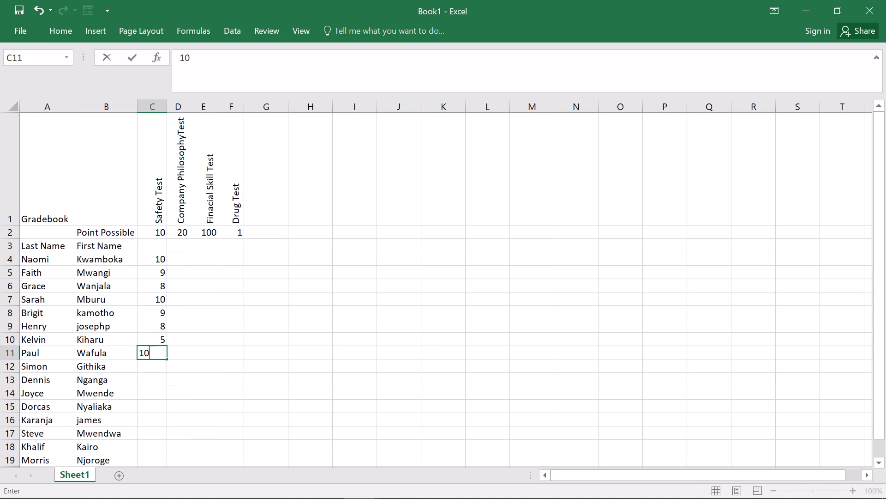
key(Return)
key(9)
key(Return)
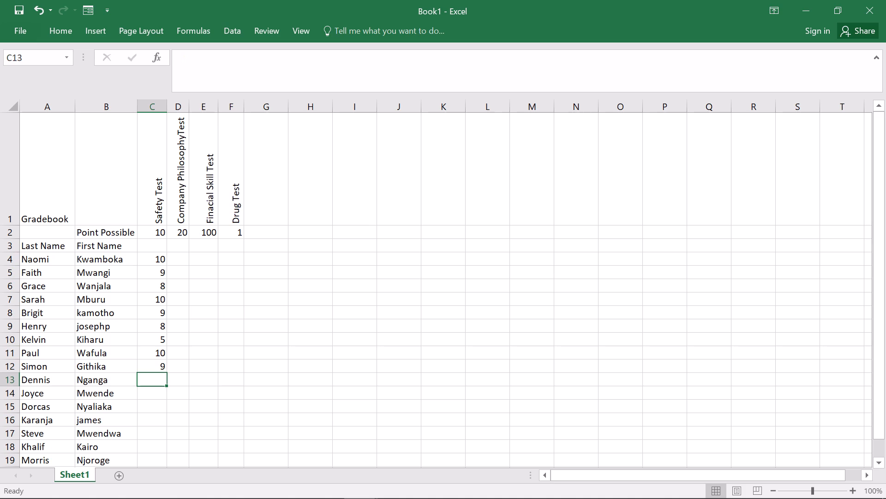
key(1)
key(0)
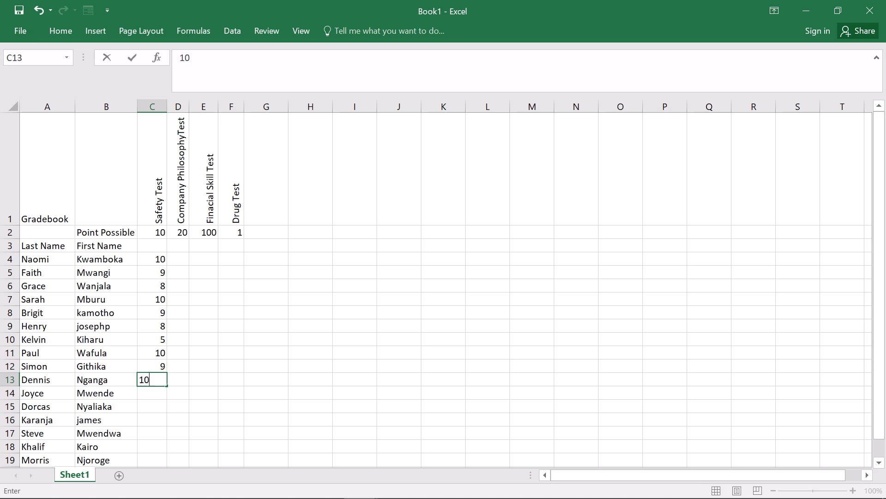
key(Return)
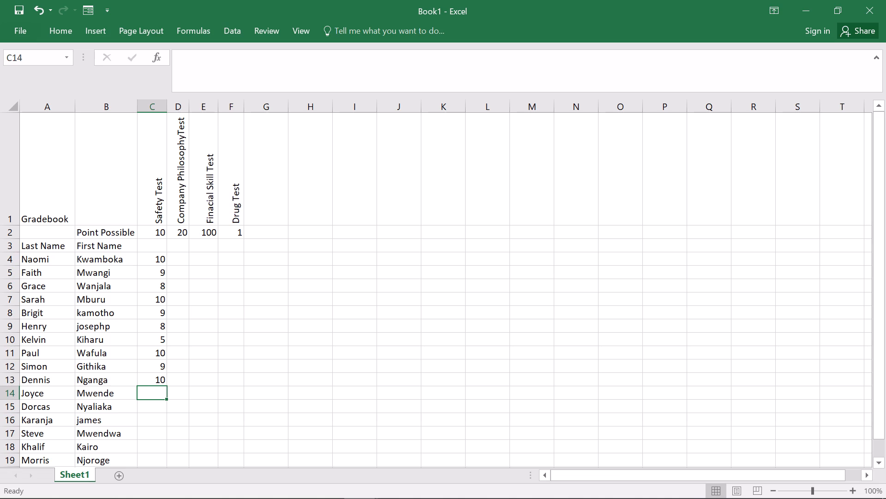
Enter the Safety Test scores in C14 to C19: 8, 8, 7, 10, 11 and 10.
key(8)
key(Return)
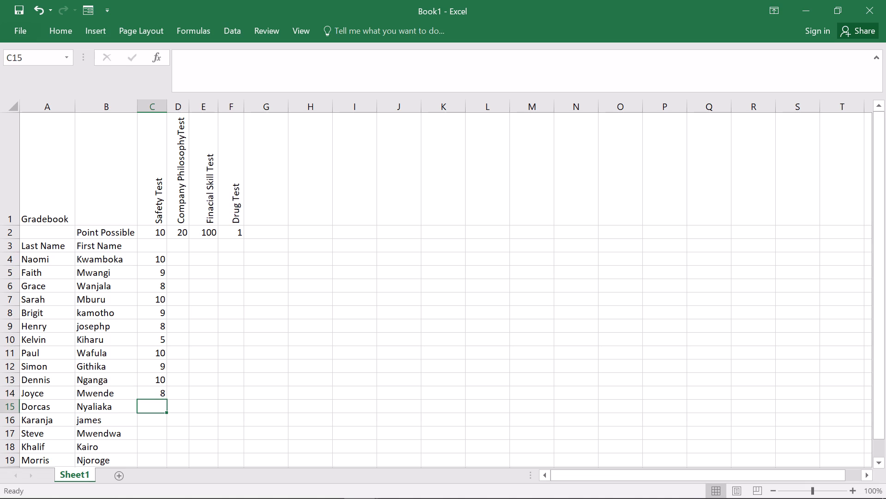
key(8)
key(Return)
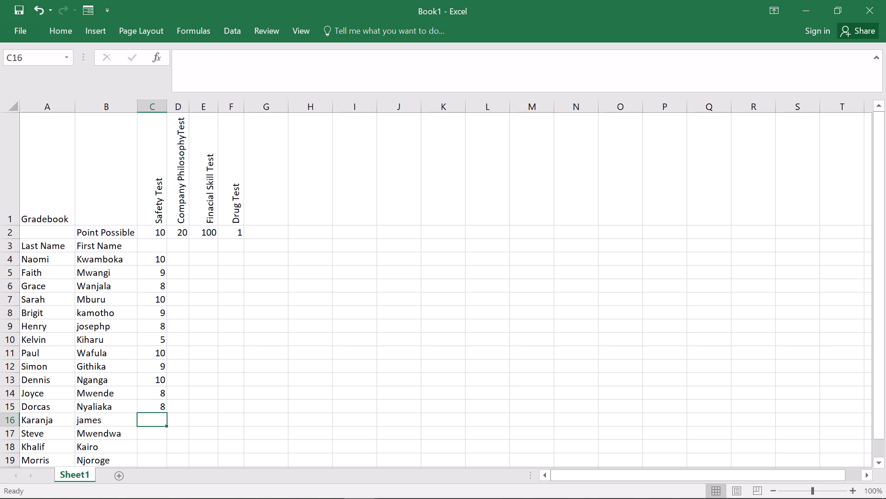
key(7)
key(Return)
key(1)
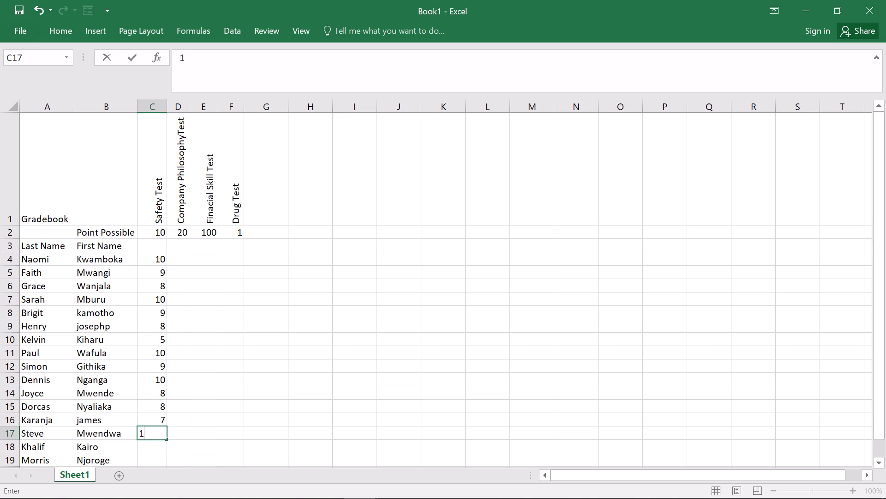
key(0)
key(Return)
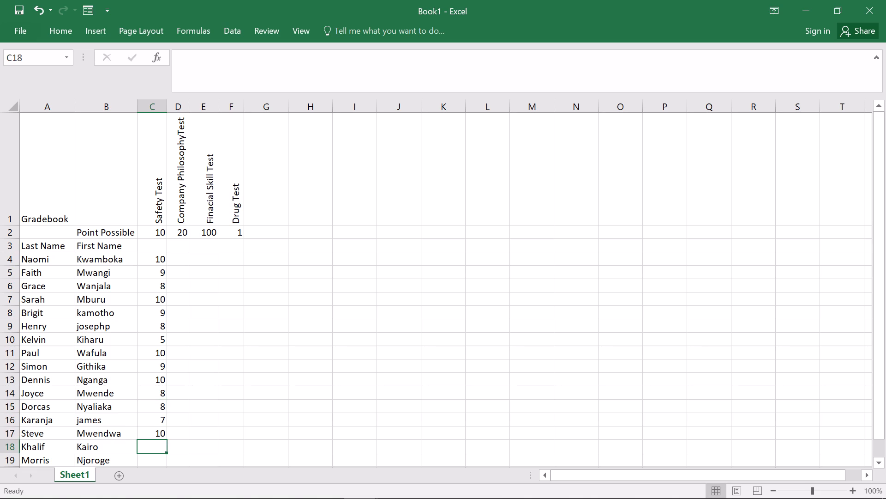
text(11)
key(Return)
text(10)
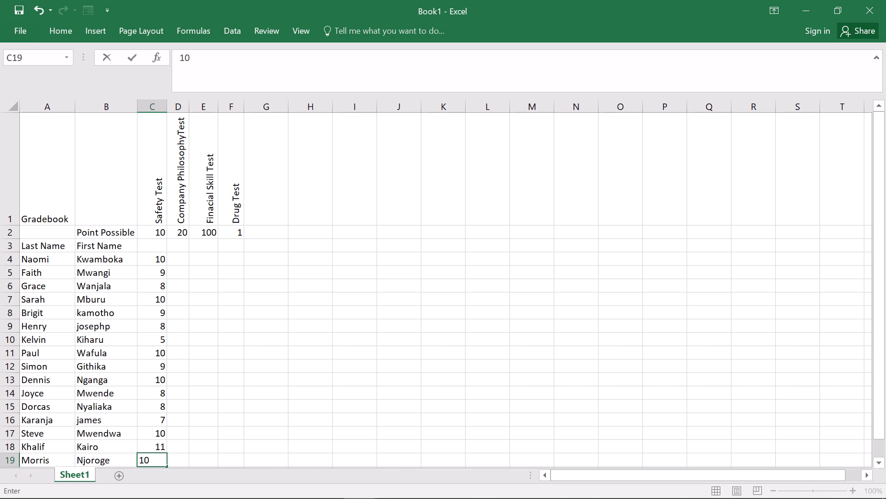
click(179, 260)
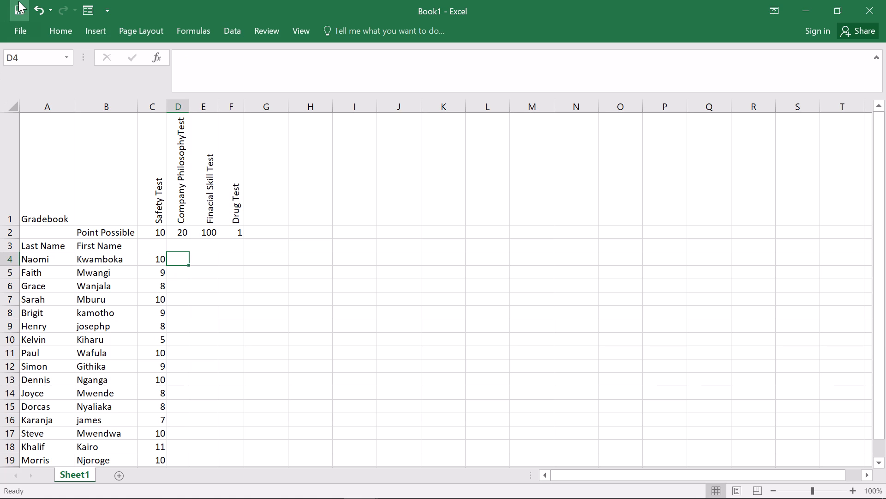
Save the workbook in the Documents folder under the name "Gradebook".
click(17, 27)
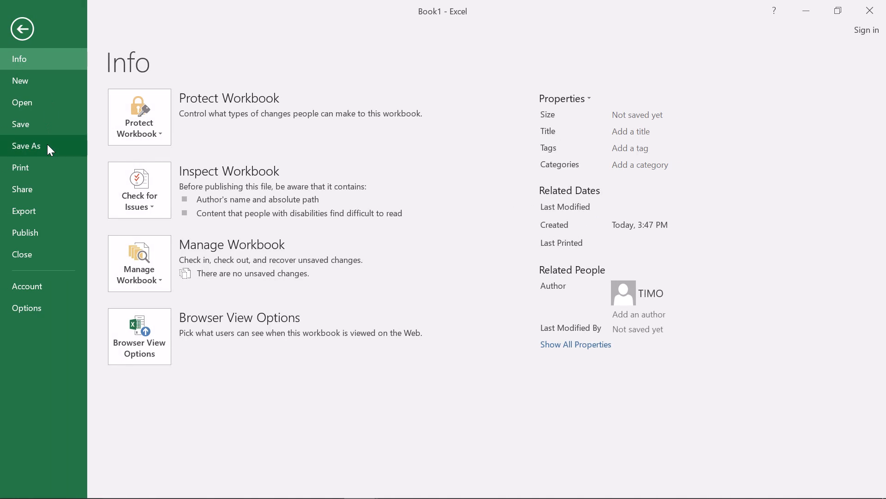
click(47, 144)
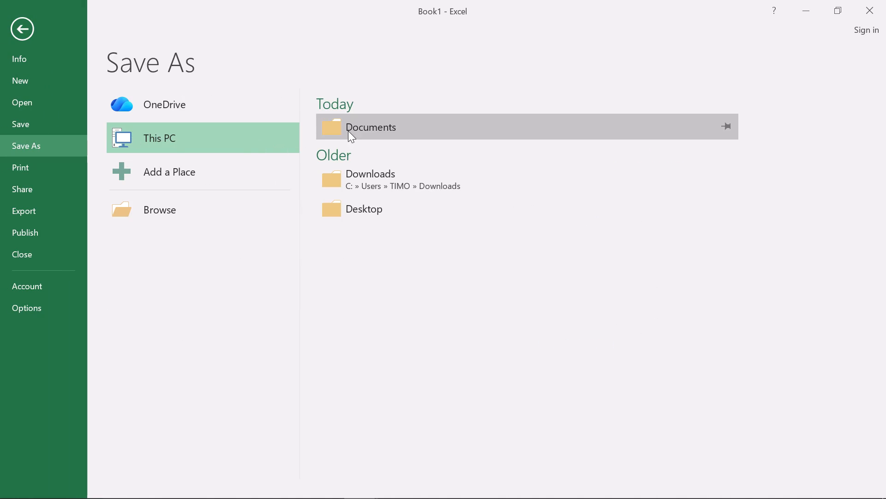
click(348, 131)
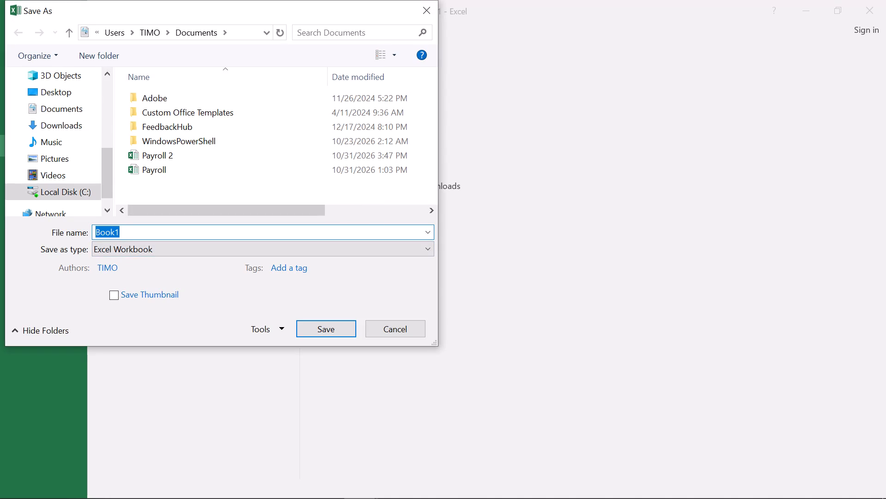
key(g)
text(rade)
text(book)
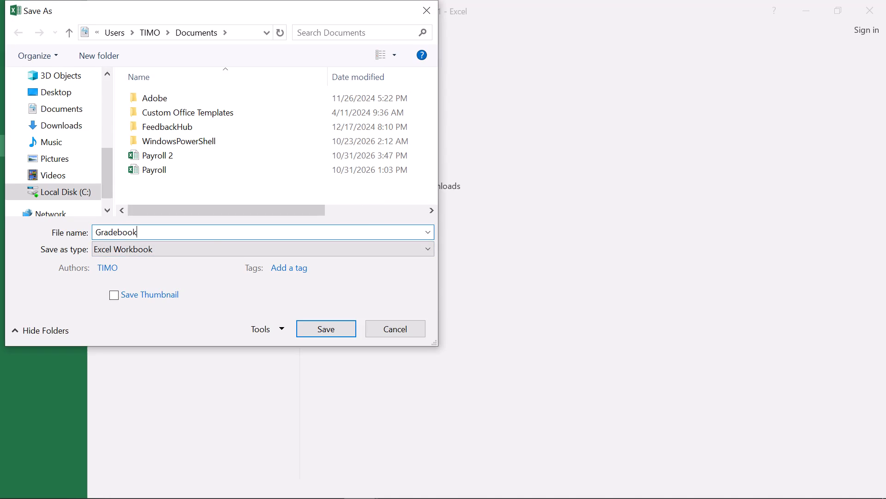
click(321, 326)
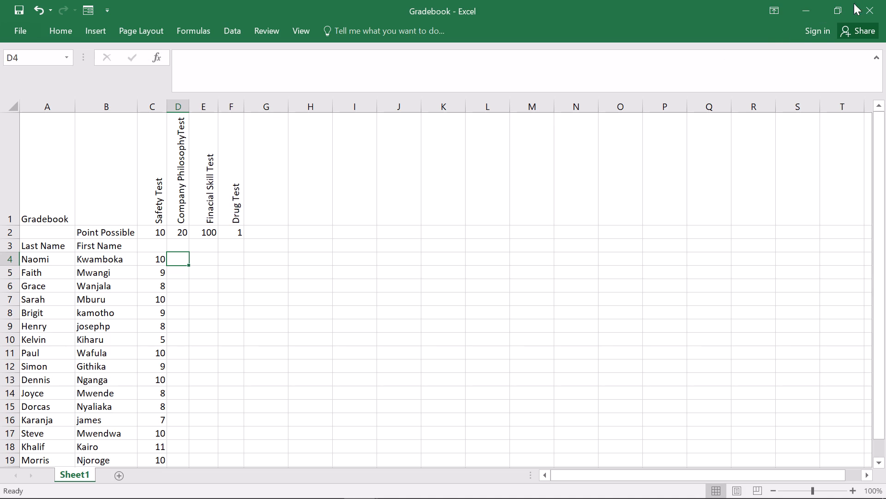
Close the Gradebook and Payroll 2 workbooks.
click(877, 3)
click(877, 3)
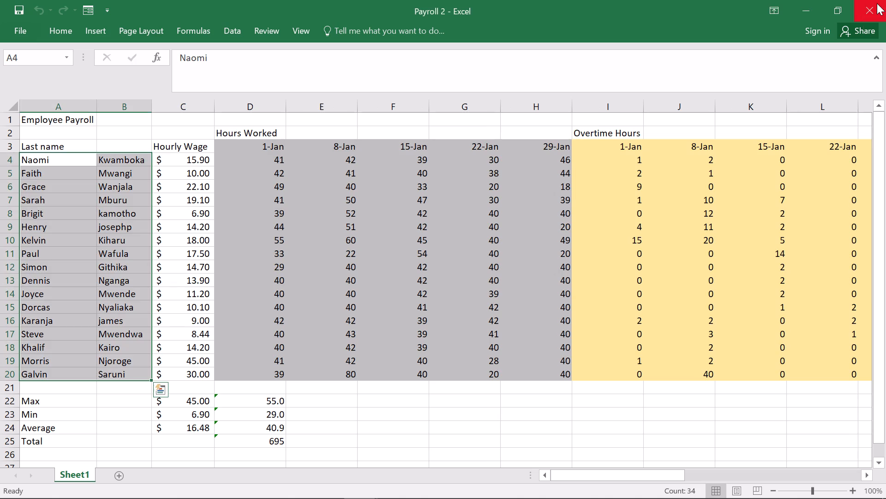
click(877, 3)
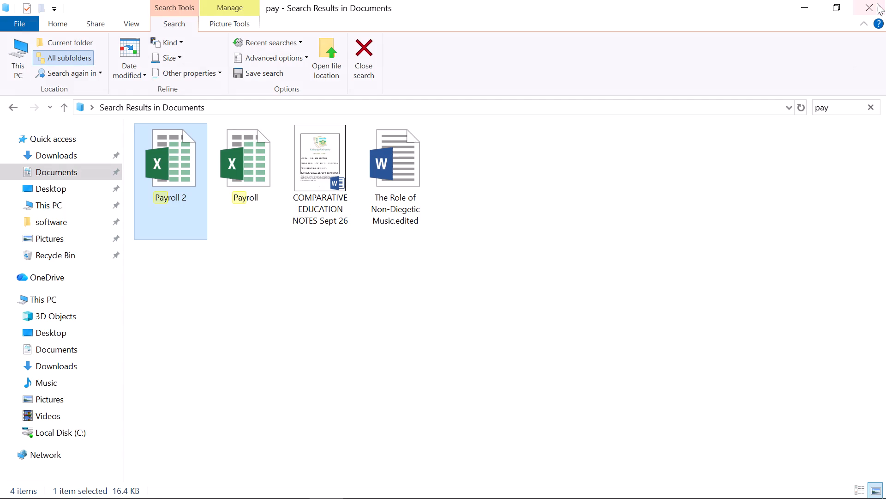